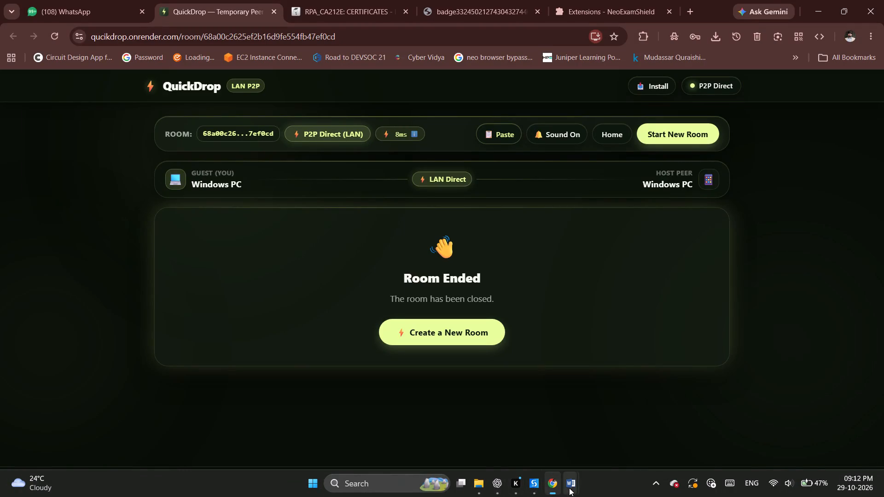
Switch to UiPath Studio, where the assignment project is open.
click(535, 486)
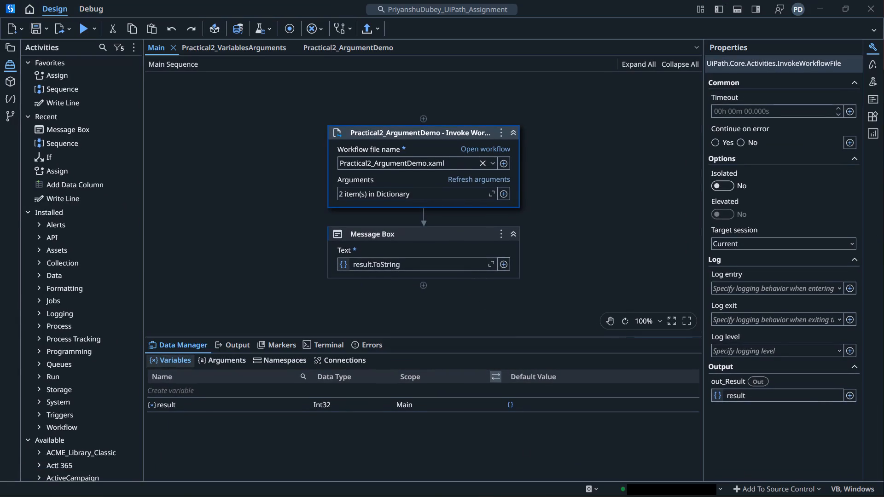
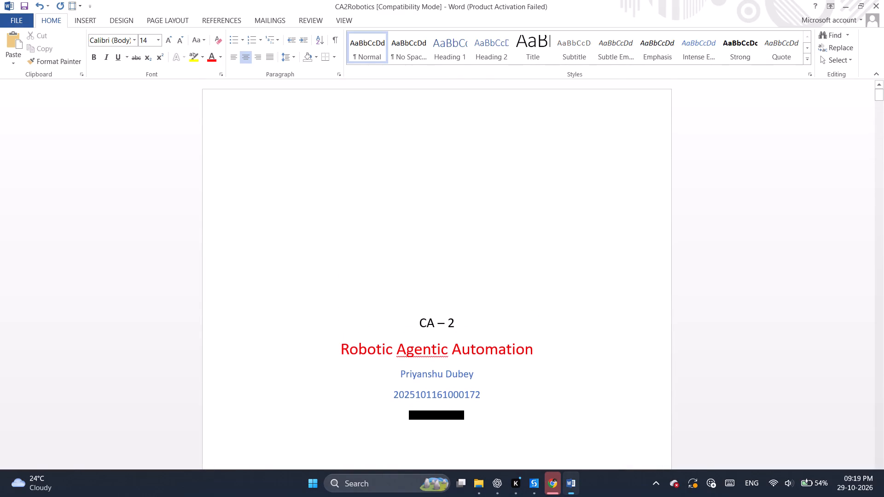
scroll(494, 312, down, 2)
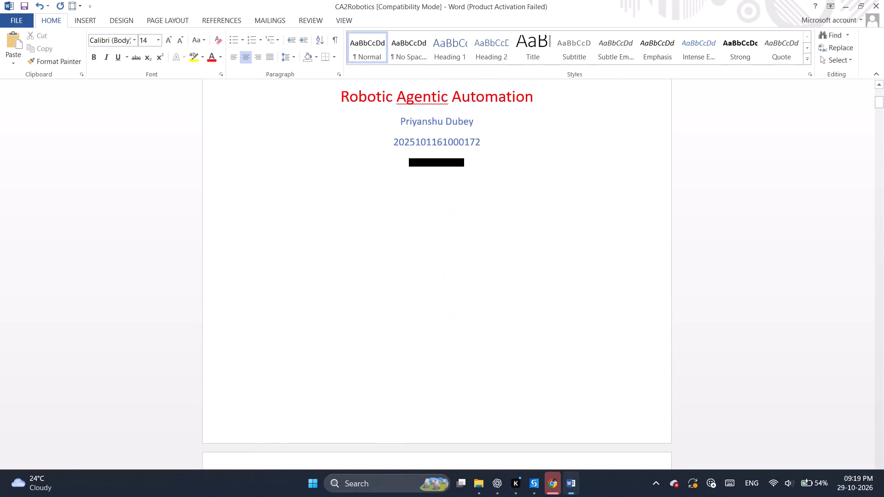
scroll(494, 312, down, 2)
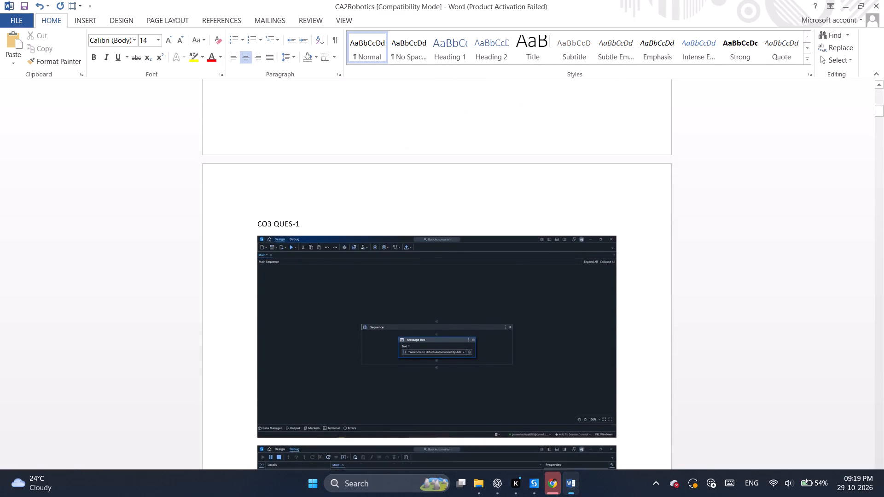
scroll(494, 312, down, 1)
scroll(395, 304, down, 1)
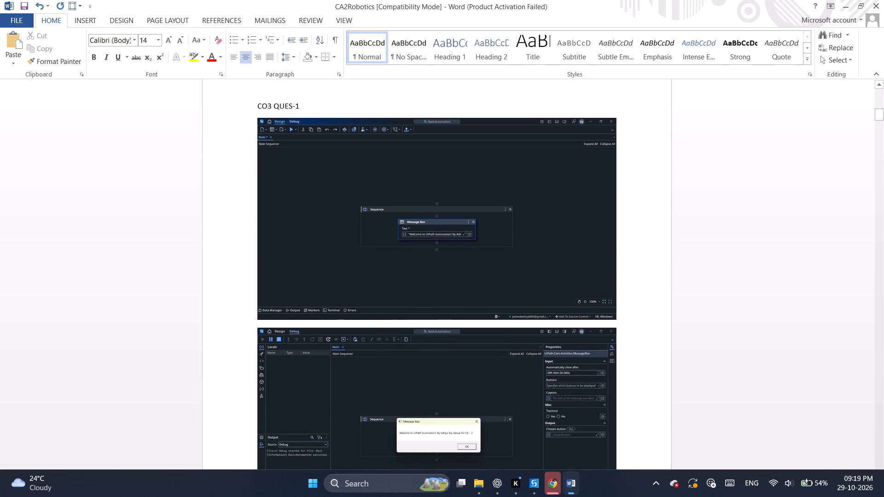
scroll(395, 304, down, 1)
scroll(395, 304, up, 1)
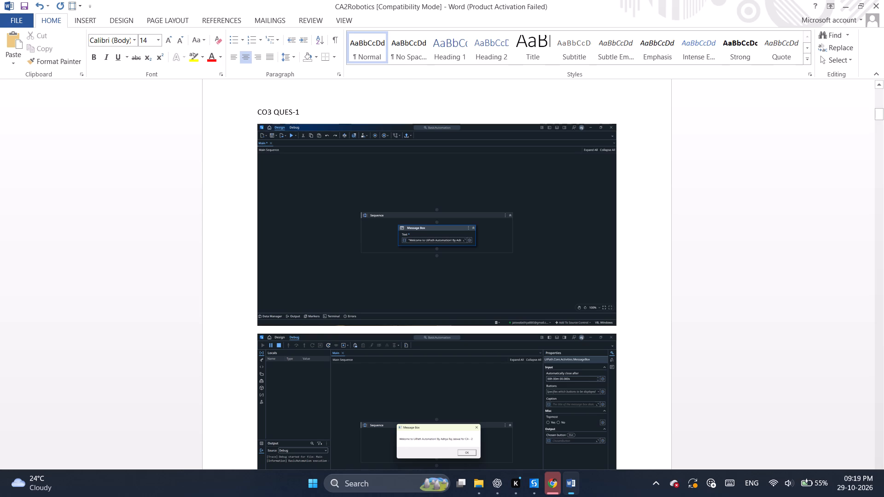
click(305, 141)
right_click(305, 141)
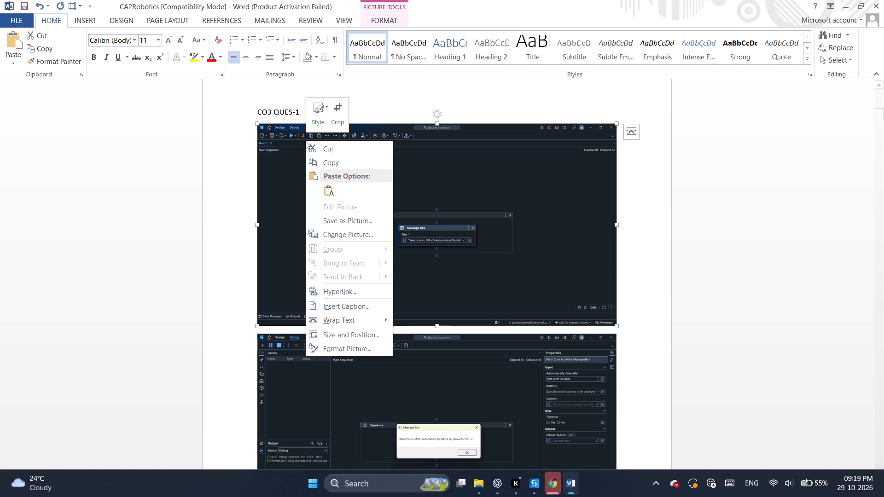
click(345, 236)
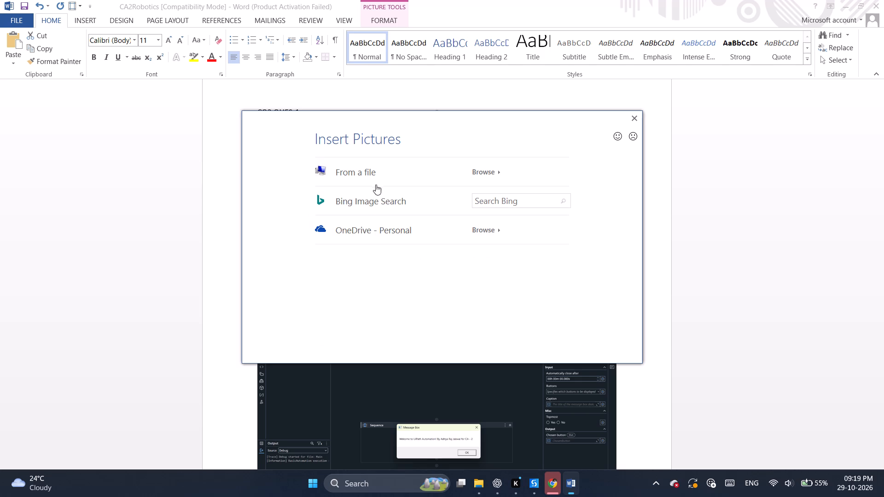
double_click(386, 172)
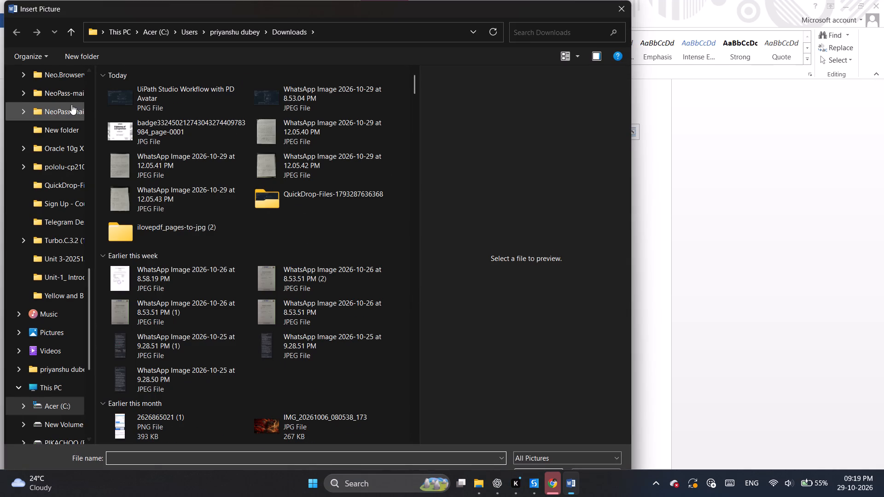
scroll(58, 191, up, 8)
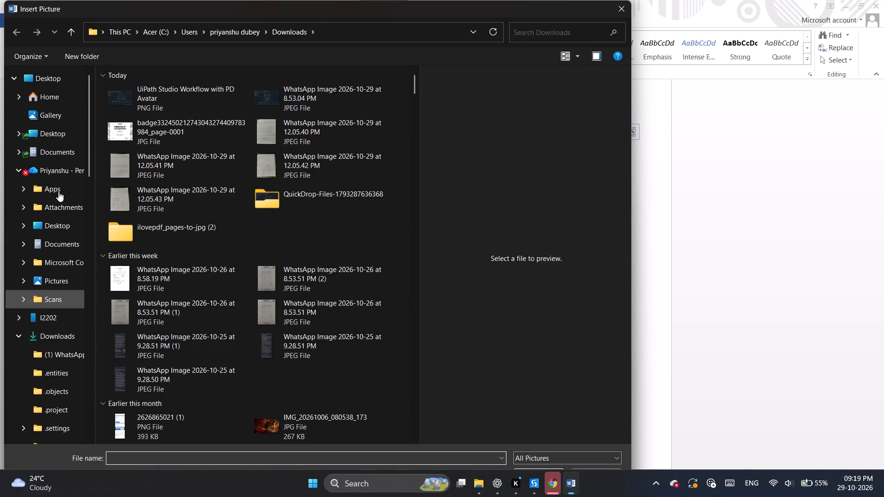
click(47, 117)
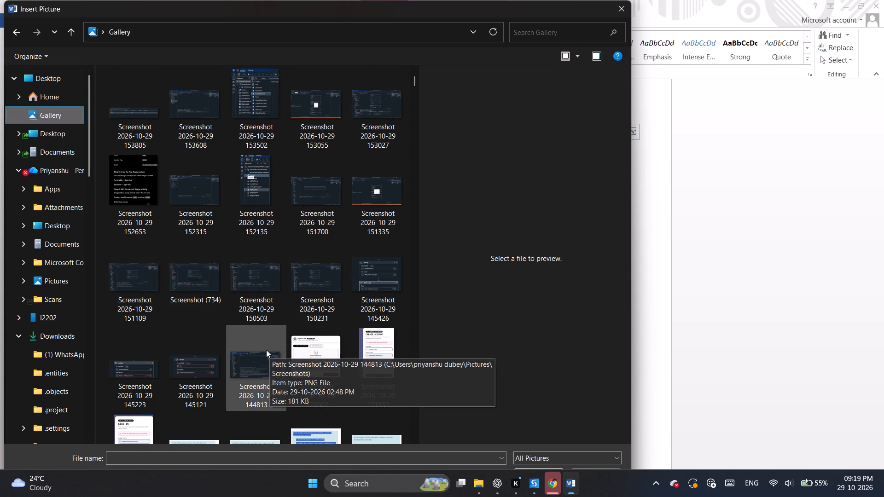
click(254, 337)
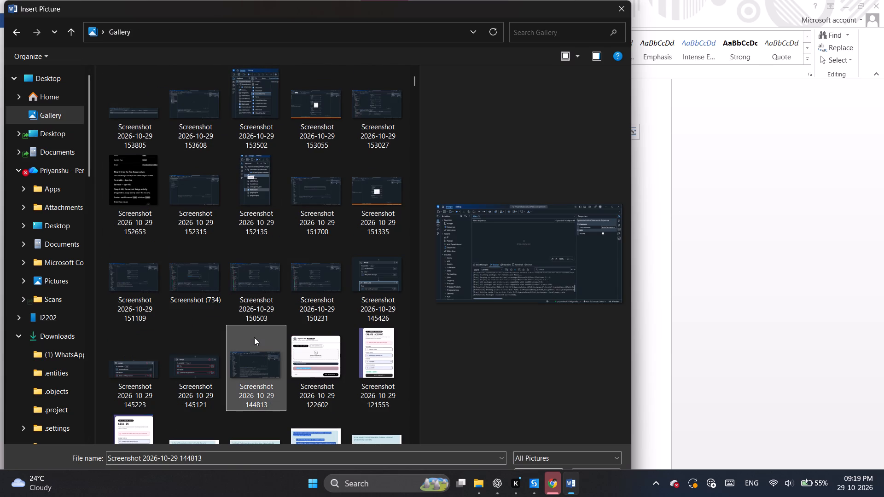
click(366, 286)
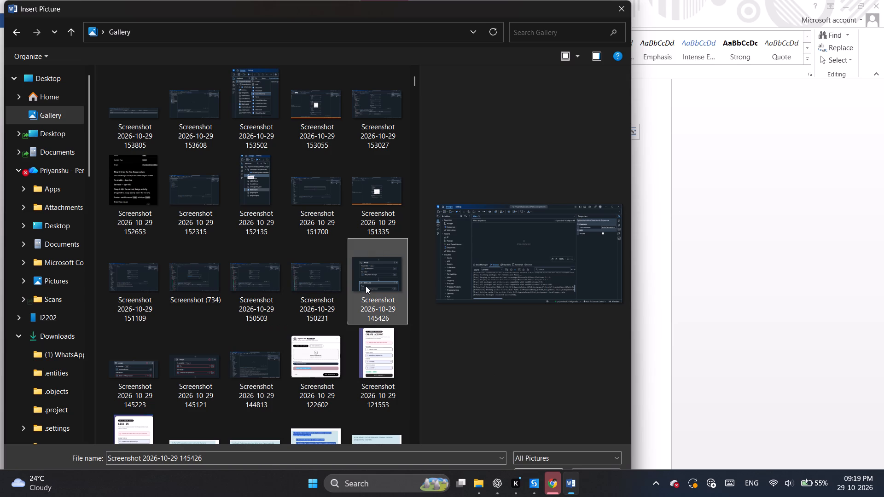
click(326, 285)
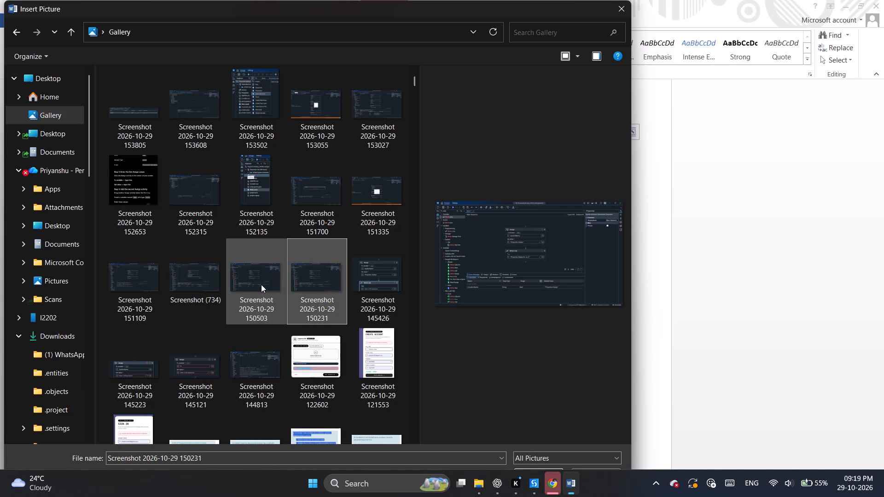
click(261, 284)
click(197, 282)
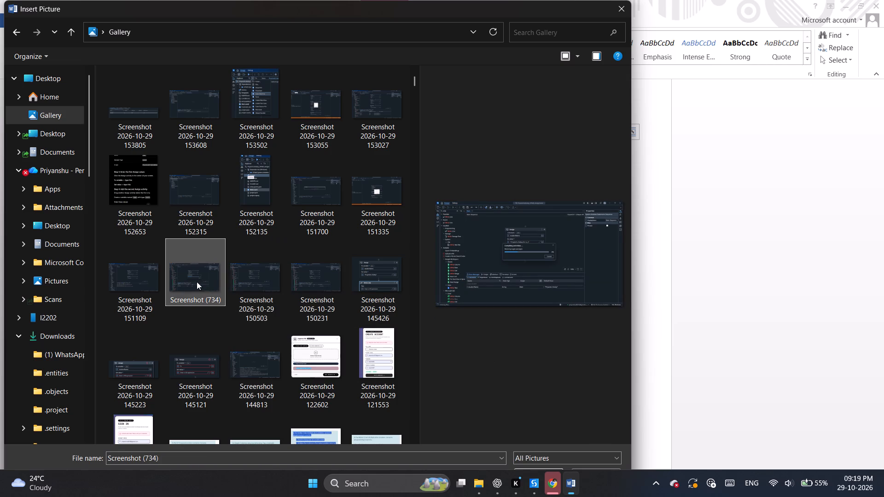
click(351, 208)
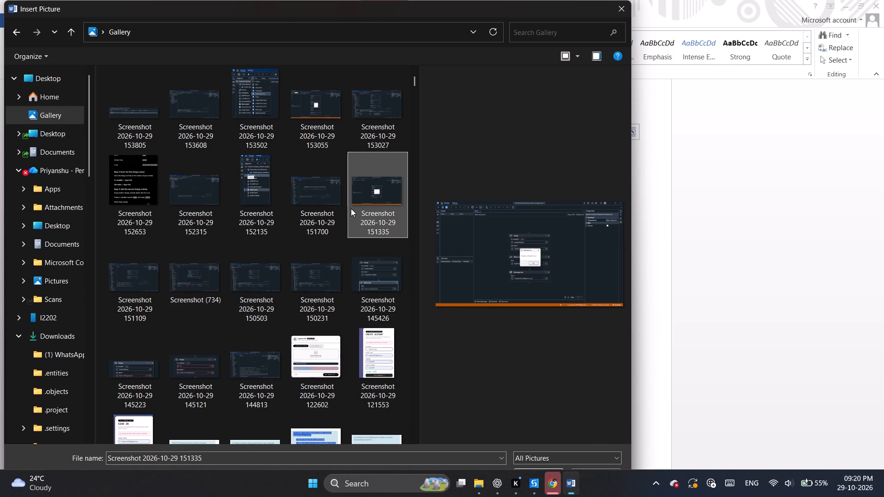
click(144, 274)
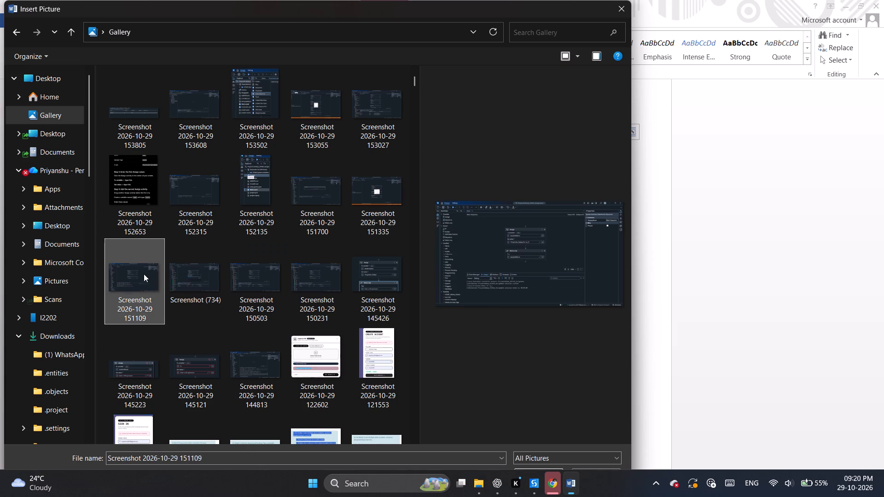
double_click(144, 274)
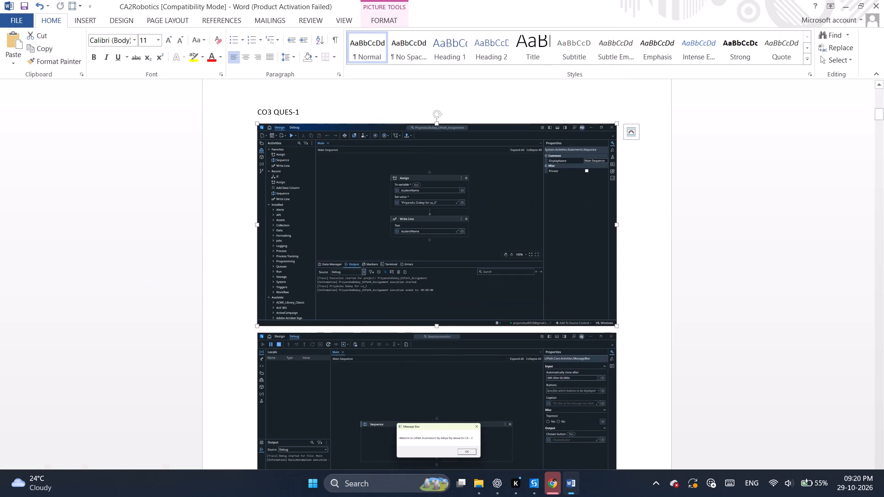
scroll(330, 349, down, 1)
click(330, 349)
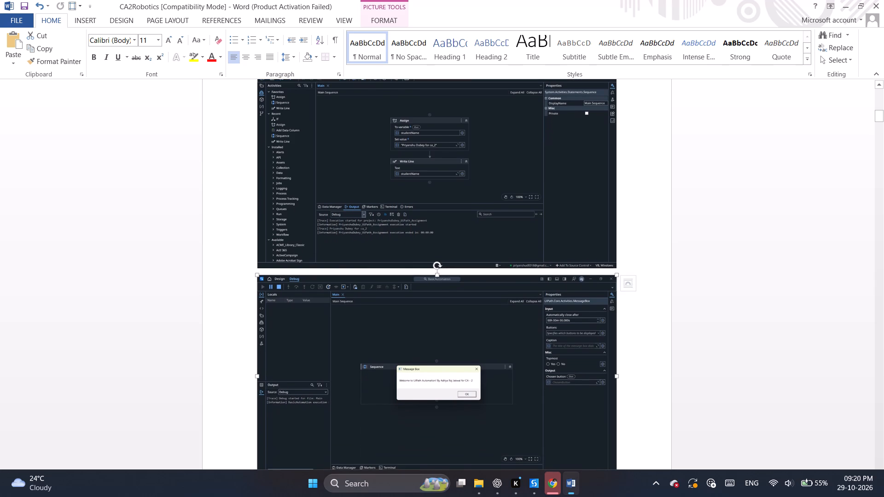
double_click(390, 348)
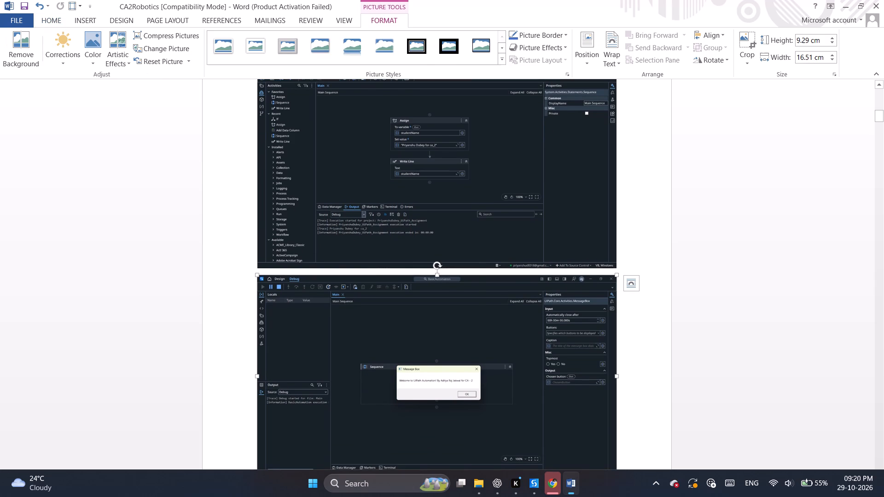
right_click(390, 348)
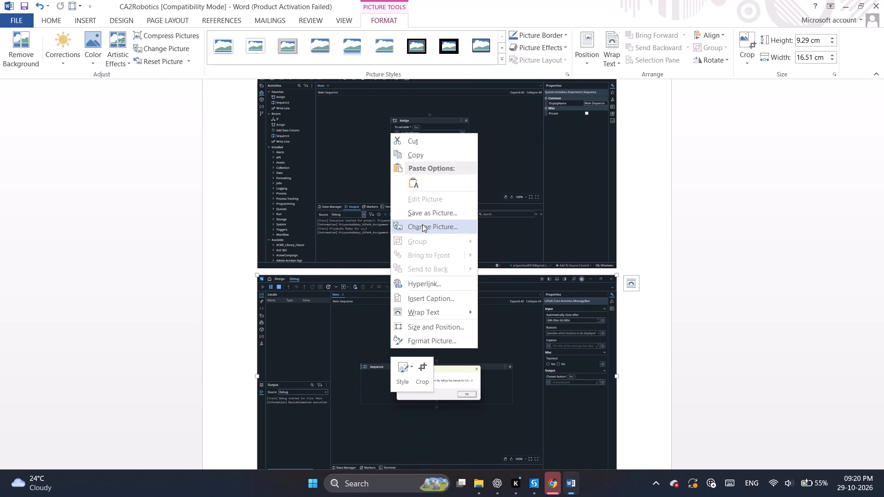
click(422, 224)
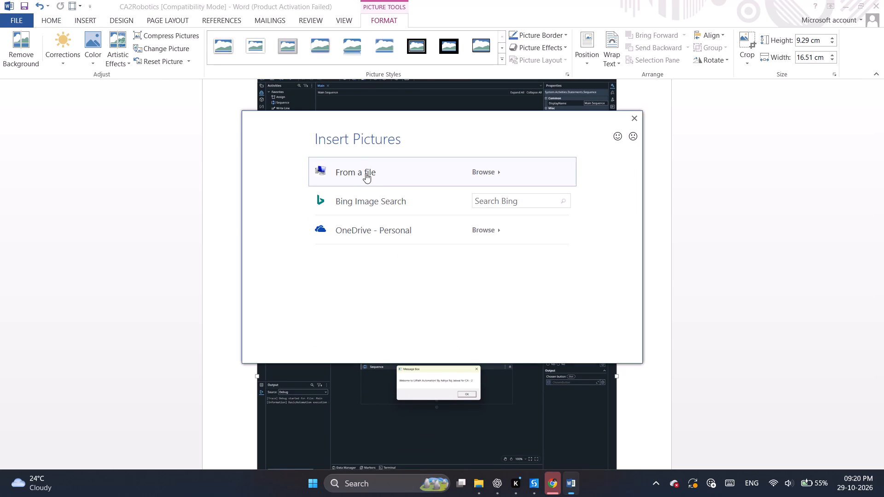
double_click(366, 173)
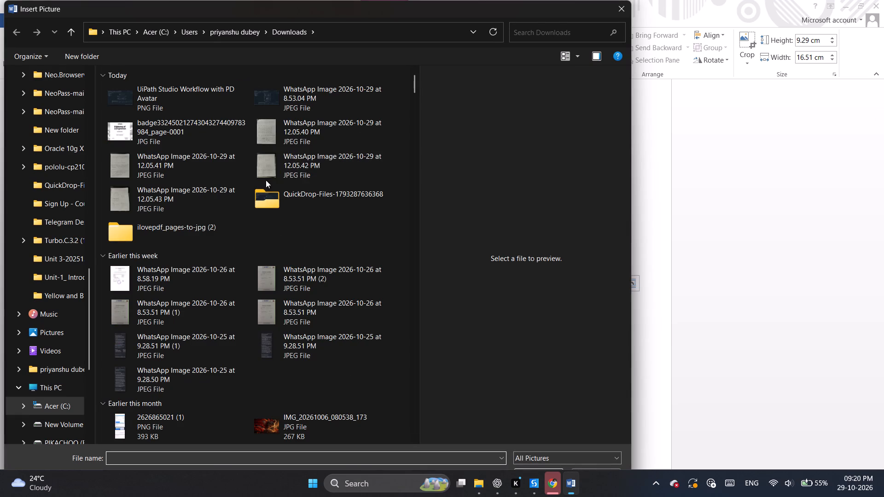
scroll(52, 150, up, 6)
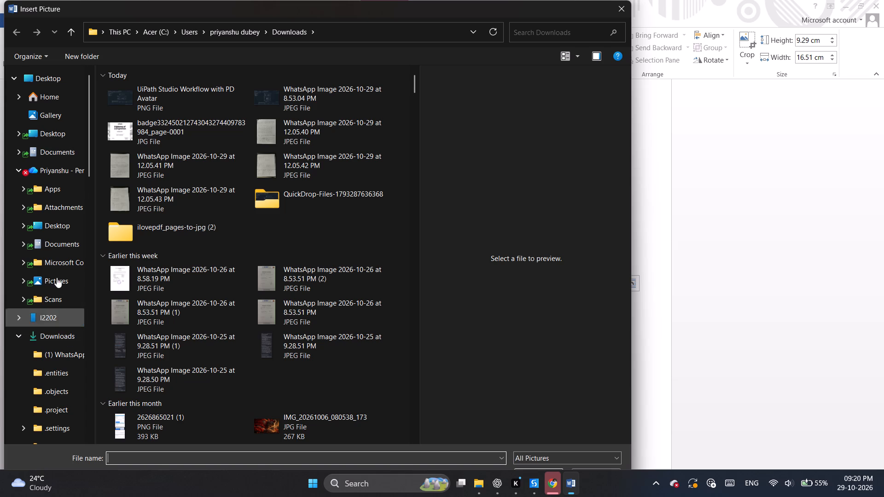
double_click(51, 113)
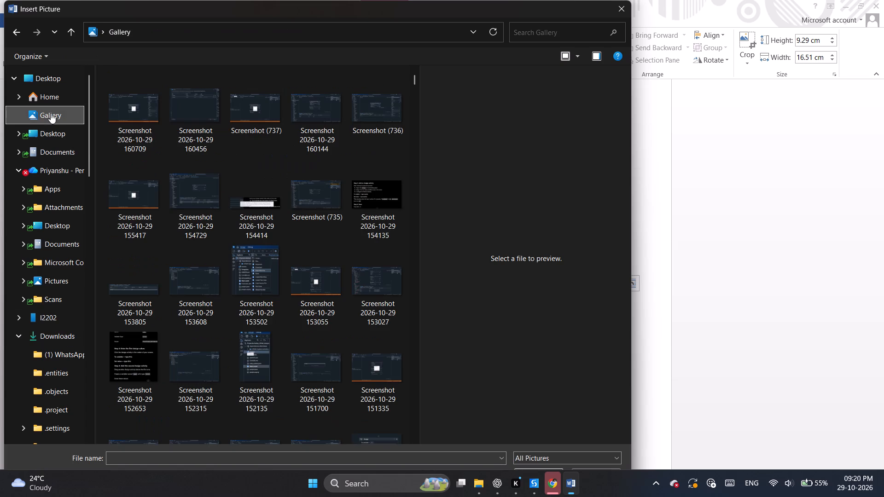
scroll(202, 225, down, 2)
scroll(202, 225, up, 1)
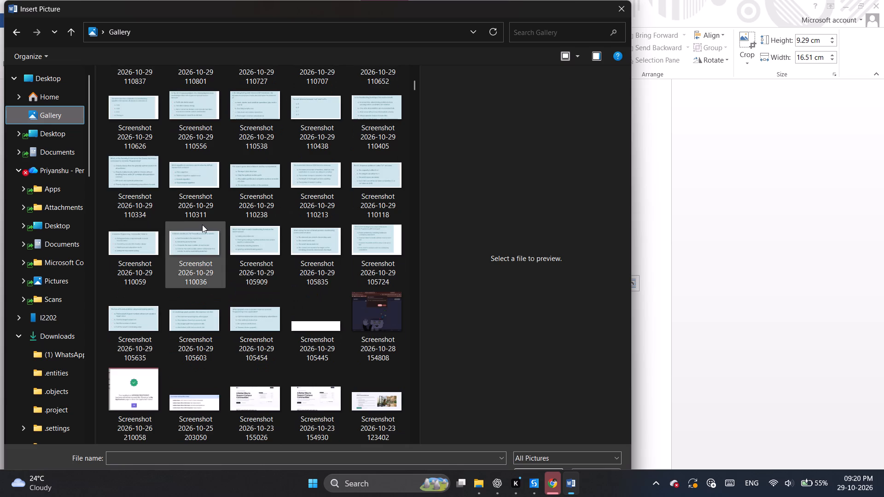
scroll(202, 225, up, 1)
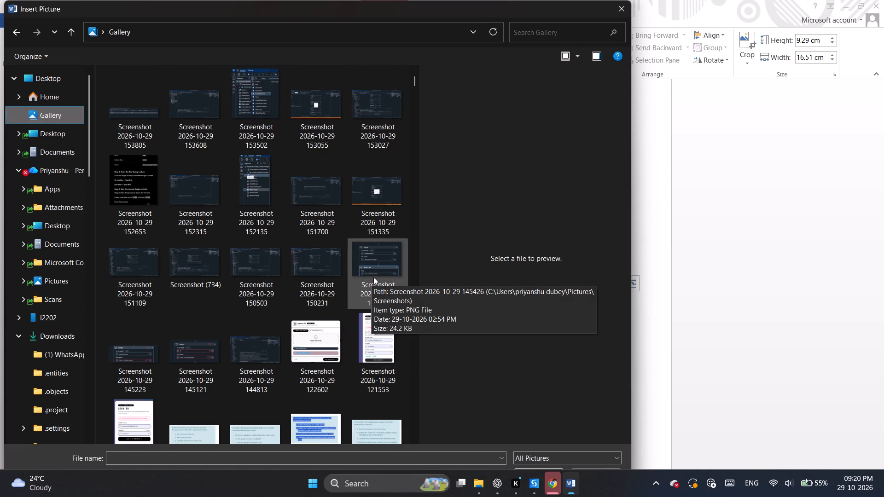
click(334, 272)
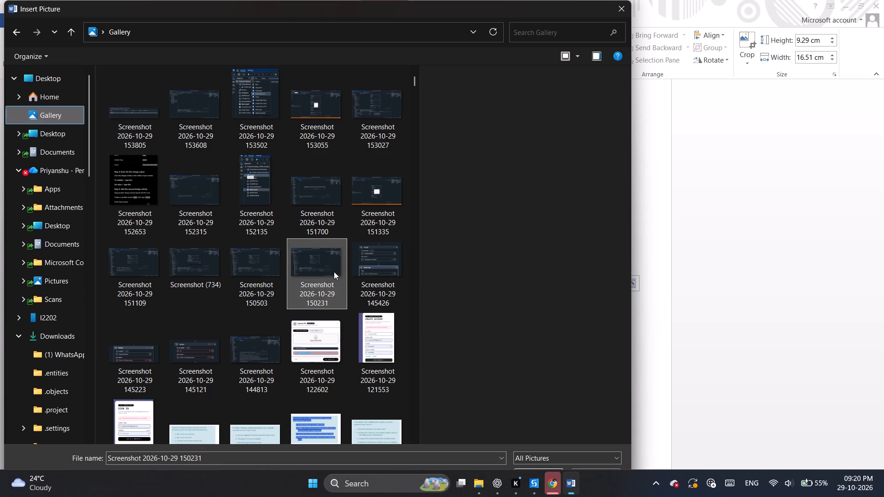
click(366, 199)
double_click(366, 199)
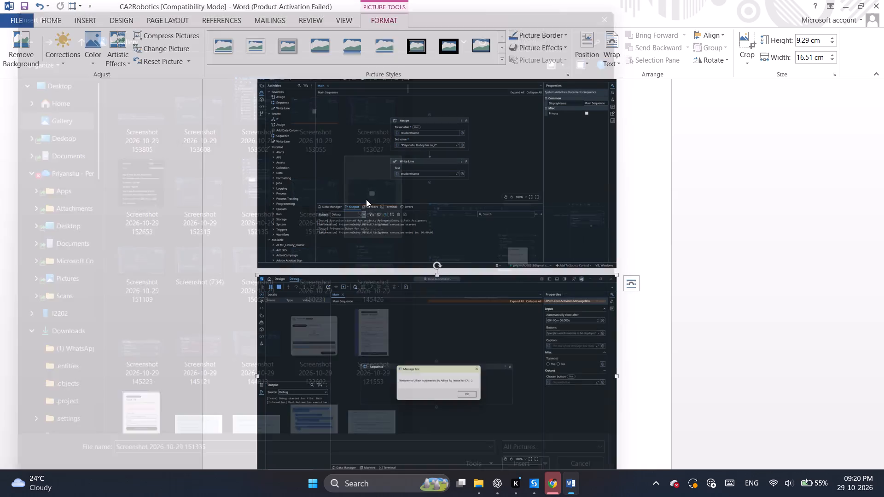
scroll(444, 301, down, 1)
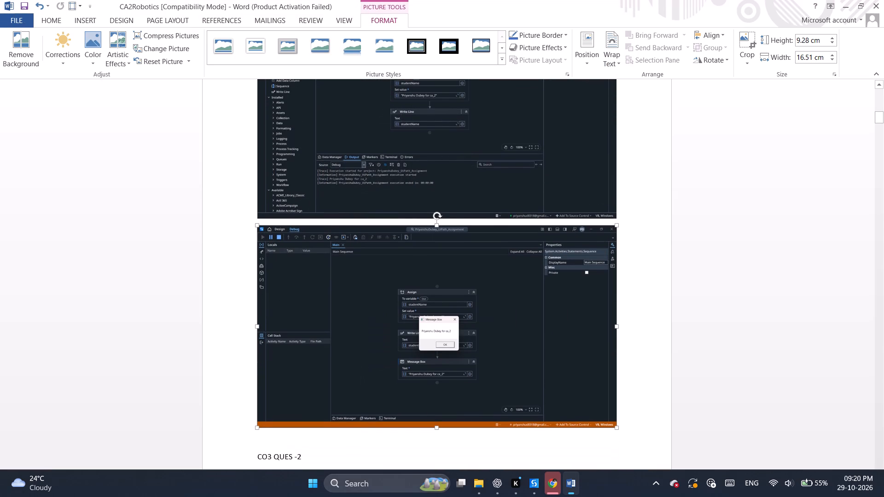
scroll(451, 311, up, 1)
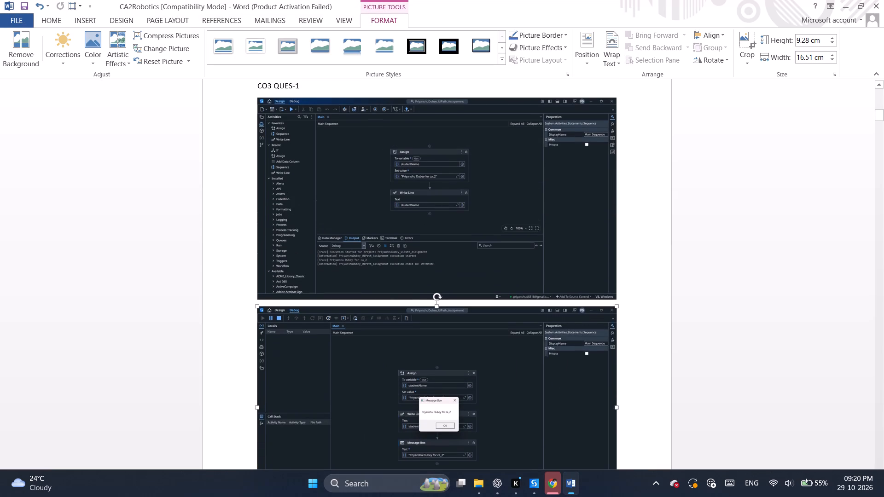
Push the CO3 QUES -2 heading onto the next page, directly above its screenshots, by adding three blank lines before it.
scroll(451, 311, down, 1)
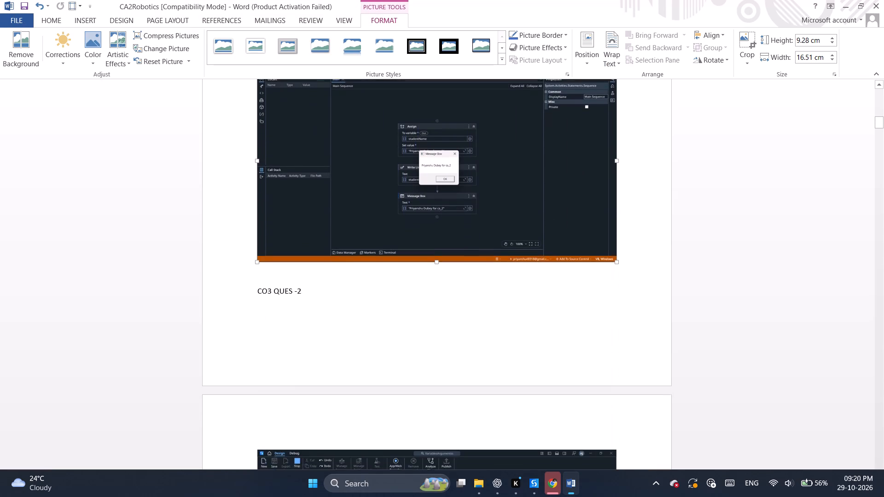
scroll(451, 311, down, 1)
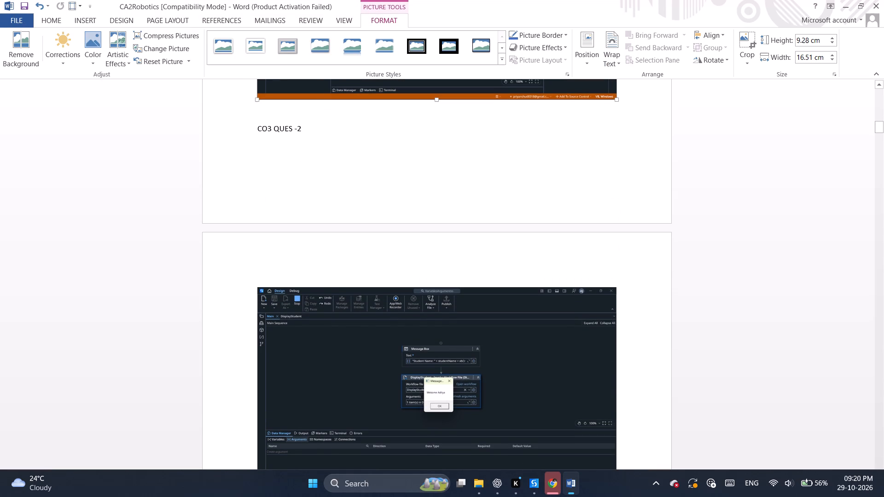
click(256, 128)
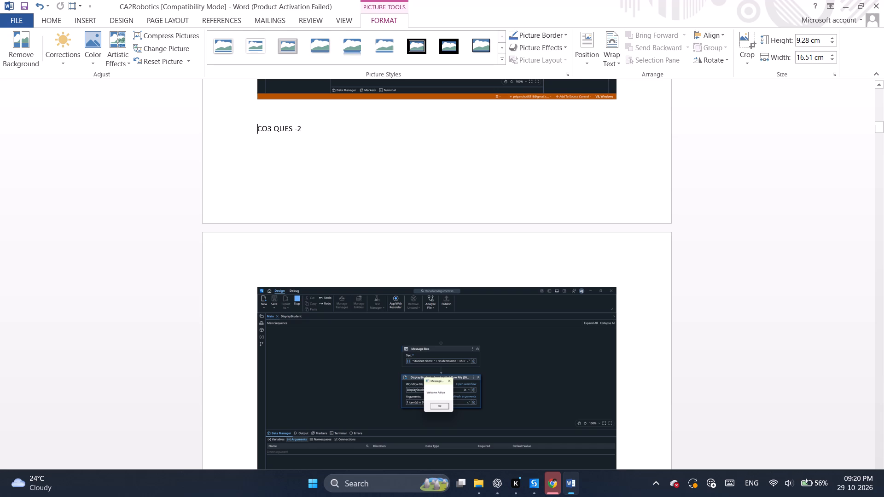
key(Return)
key(Return)
key(Return)
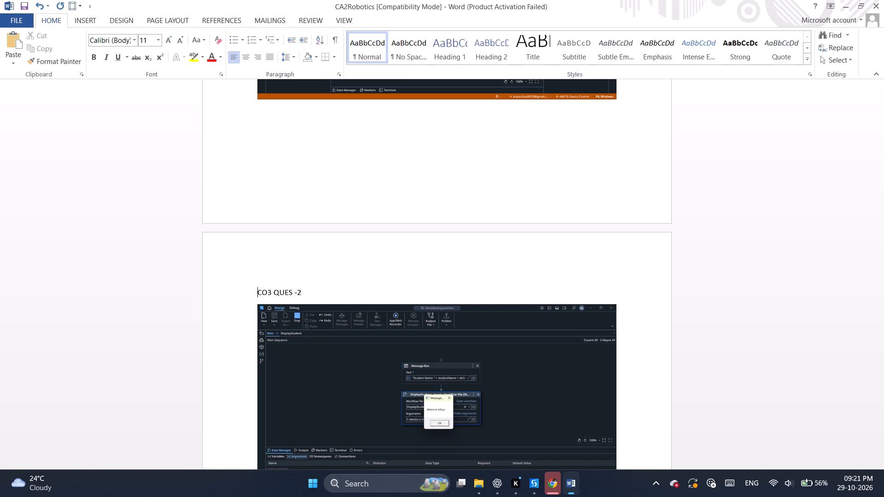
Crop the thin title-bar strip off the upper edge of the first picture under CO3 QUES -2.
scroll(256, 128, down, 3)
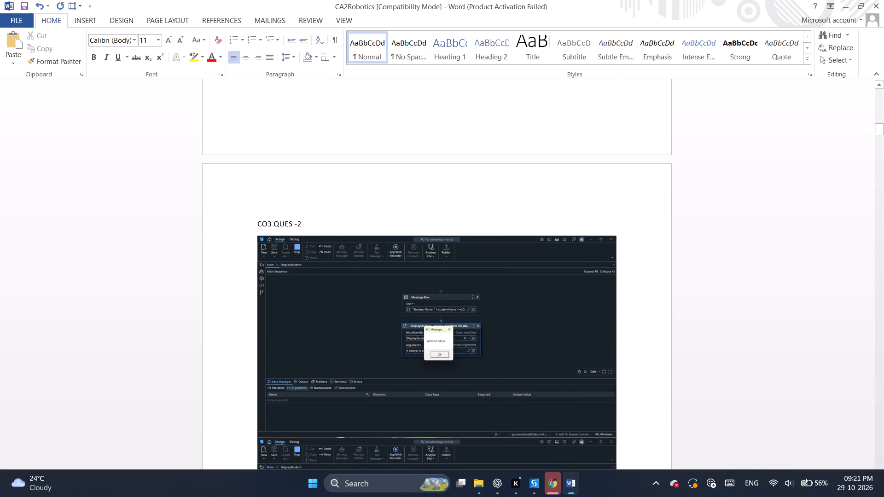
scroll(256, 128, down, 1)
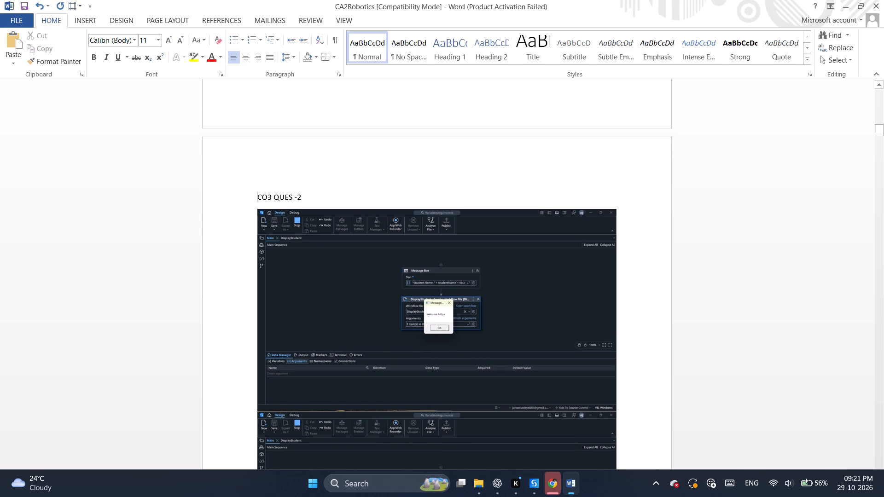
right_click(388, 254)
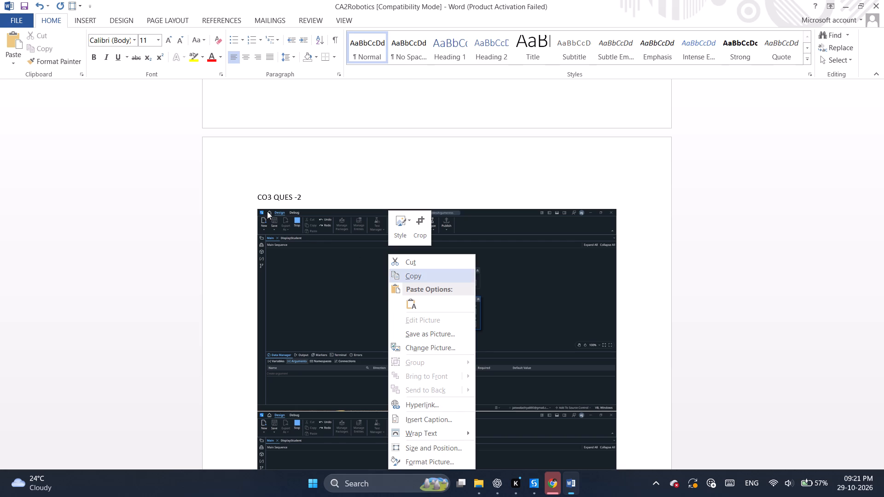
click(422, 222)
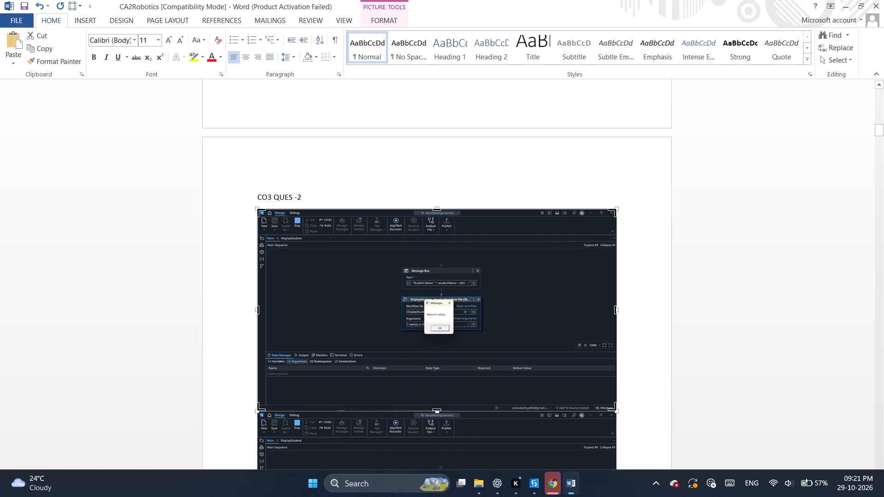
drag(438, 210, 438, 214)
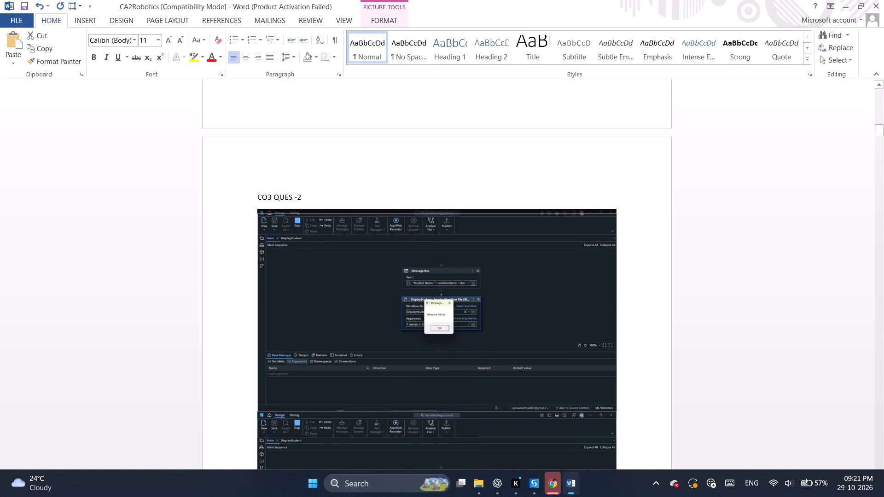
drag(438, 214, 438, 214)
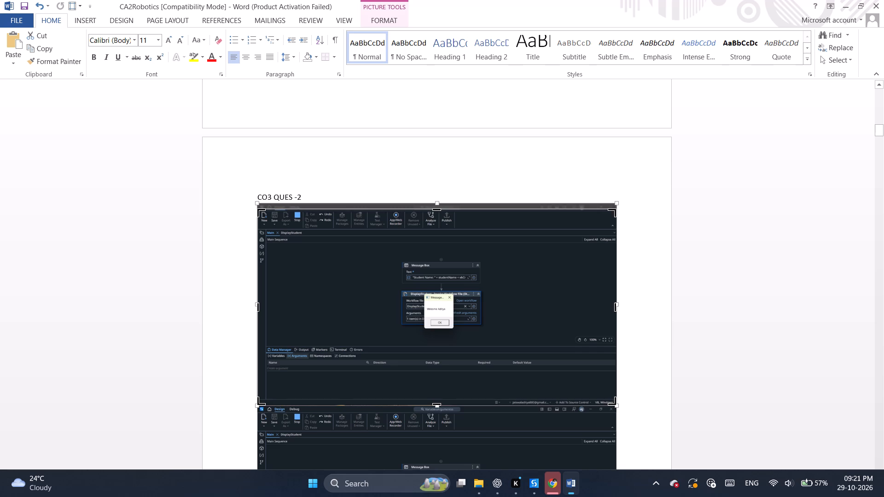
click(544, 165)
Examine the two pictures under CO3 QUES -2 alongside the replaced CO3 QUES-1 screenshots.
scroll(544, 165, down, 1)
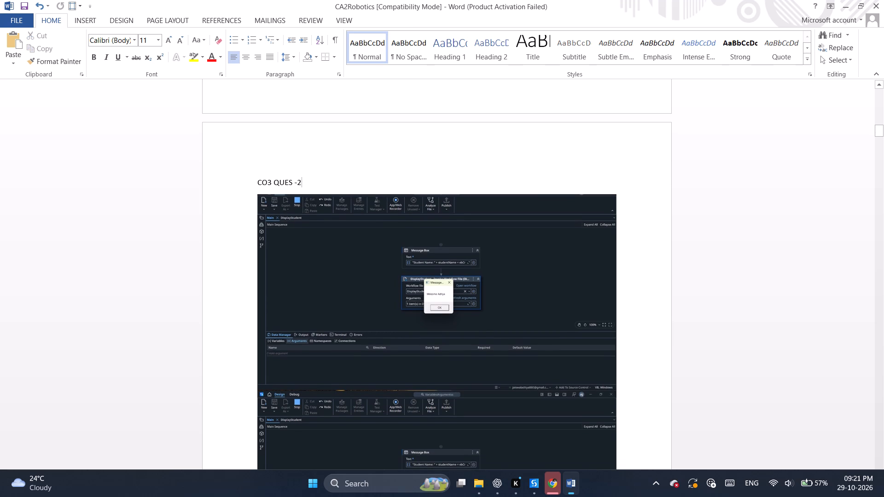
scroll(544, 165, down, 1)
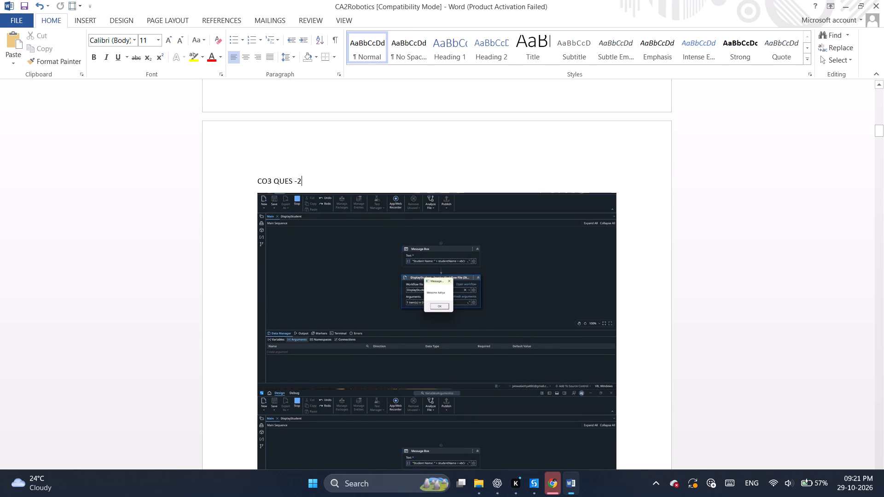
scroll(544, 165, down, 3)
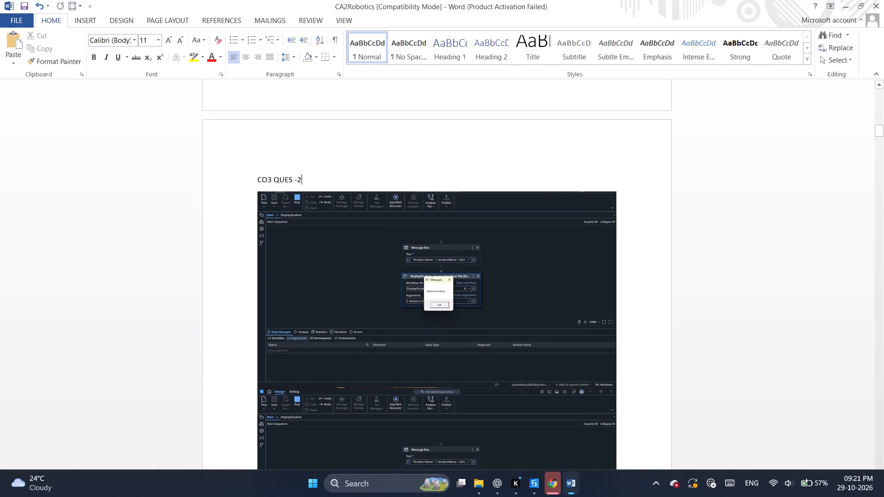
scroll(544, 165, down, 2)
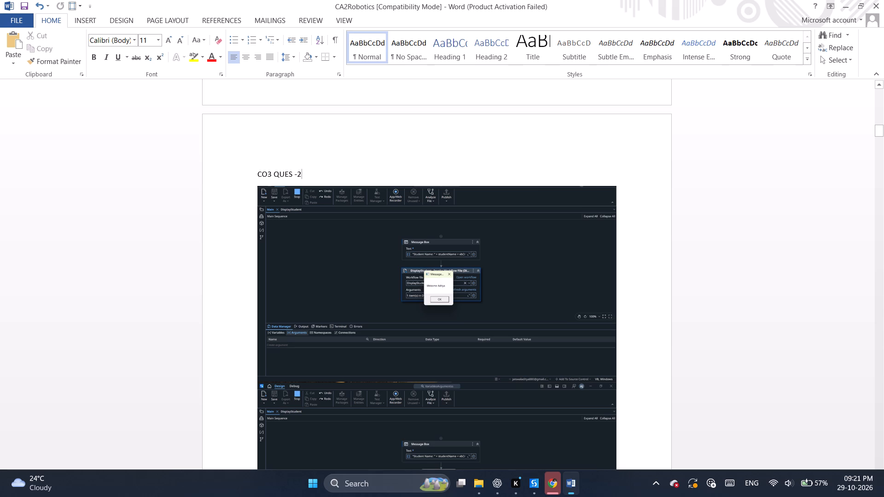
scroll(455, 203, up, 3)
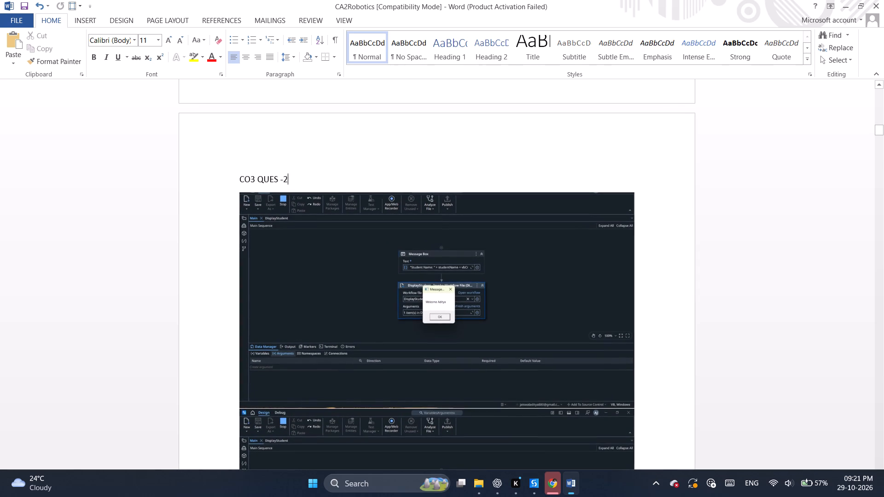
ctrl+scroll(455, 203, down, 2)
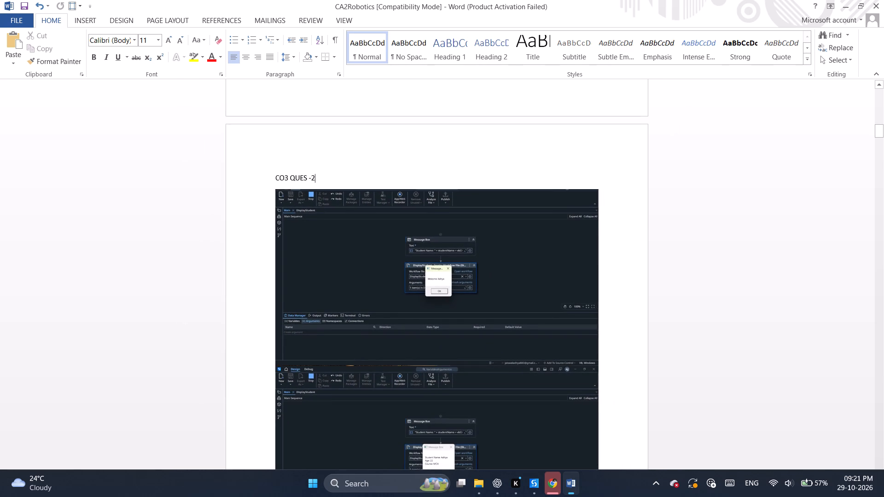
click(462, 162)
scroll(462, 162, up, 2)
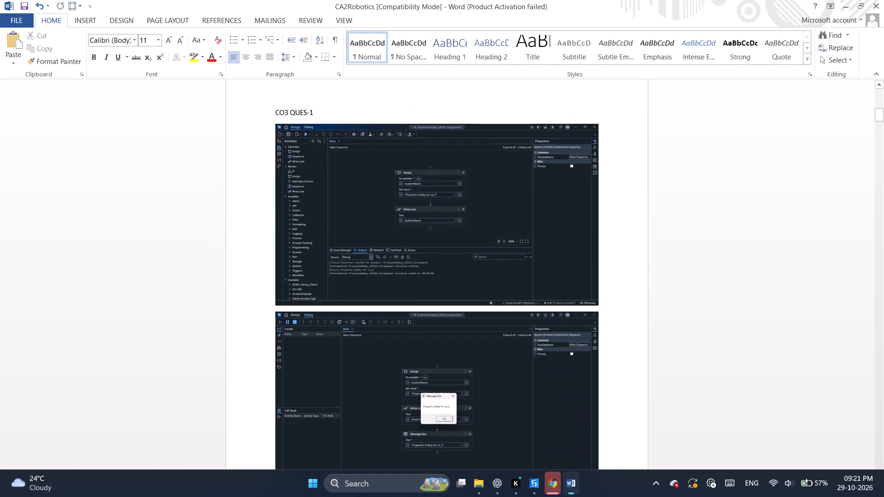
scroll(462, 162, down, 3)
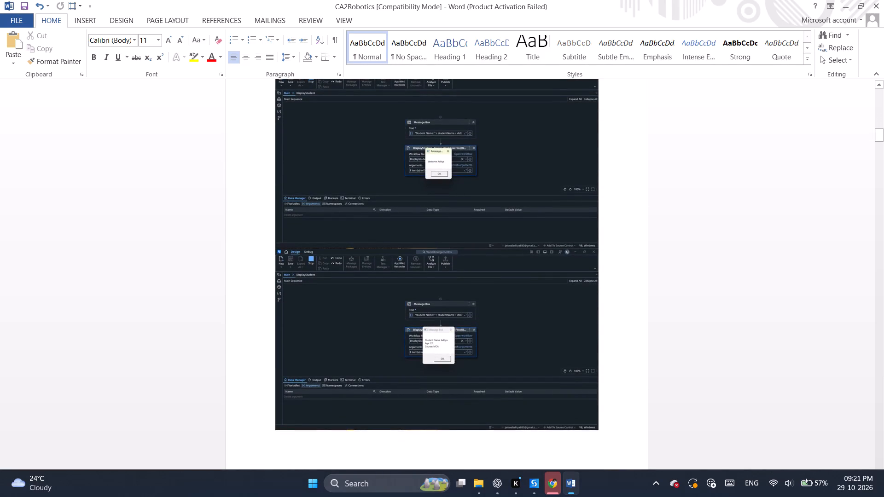
scroll(464, 158, right, 1)
ctrl+scroll(451, 312, up, 4)
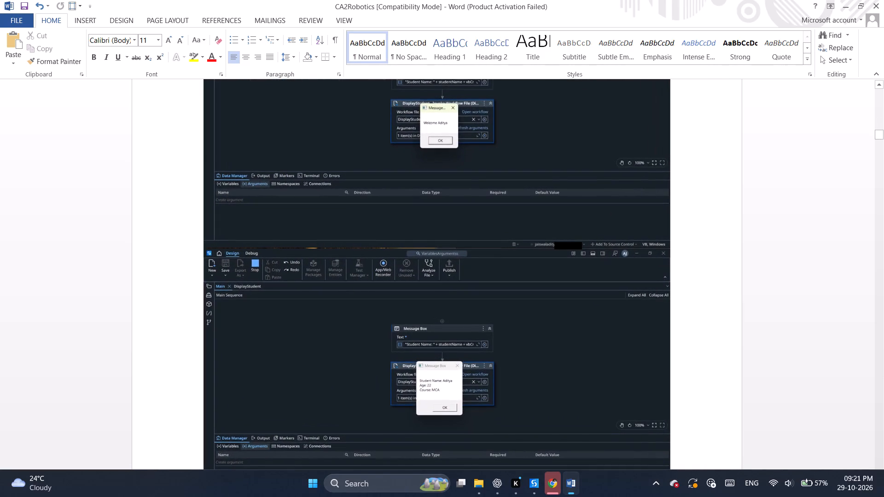
ctrl+scroll(451, 312, down, 3)
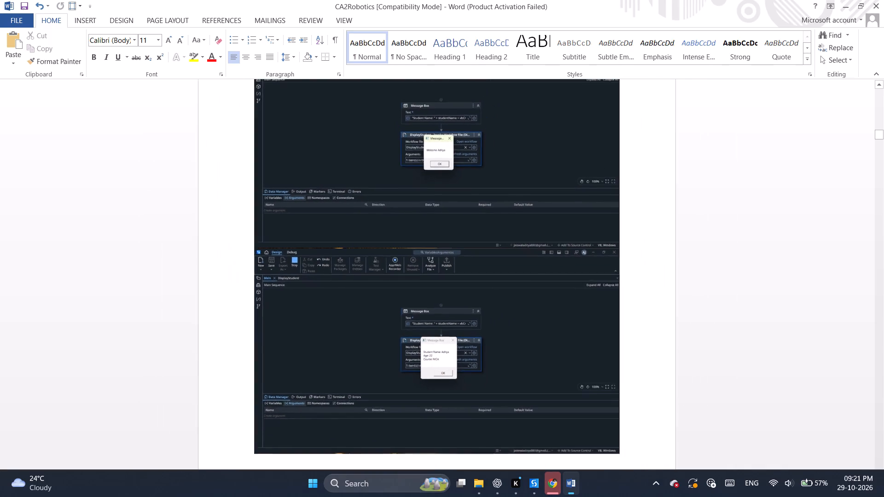
ctrl+scroll(451, 312, down, 1)
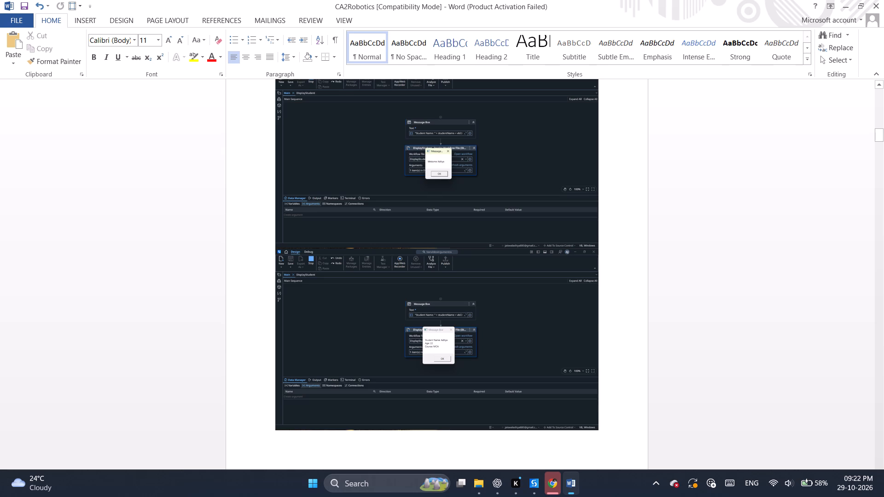
click(393, 313)
click(407, 198)
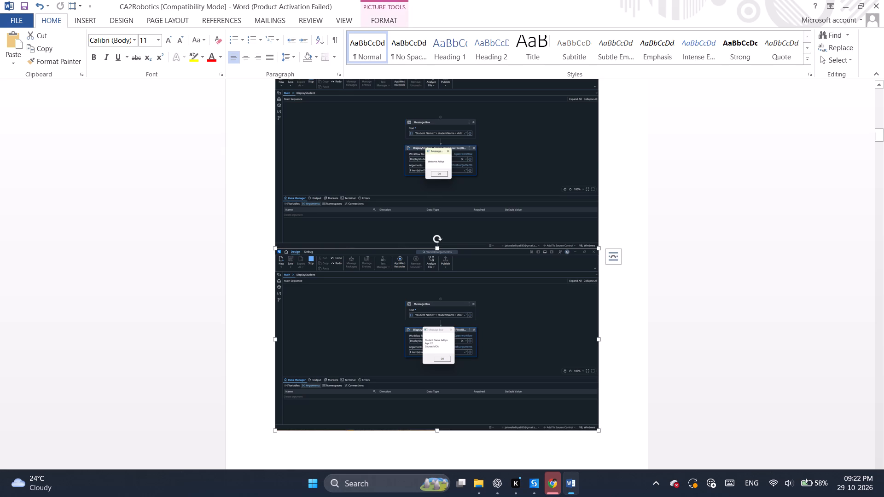
scroll(407, 198, up, 3)
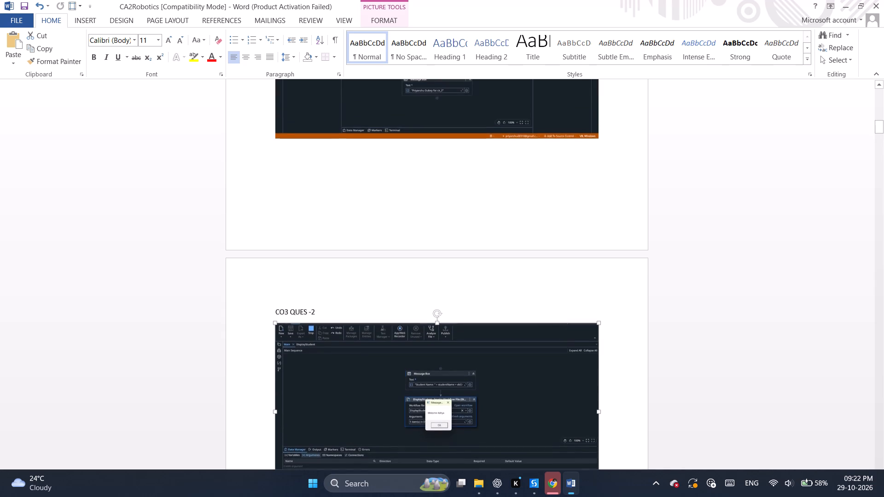
scroll(407, 198, down, 1)
scroll(405, 279, down, 1)
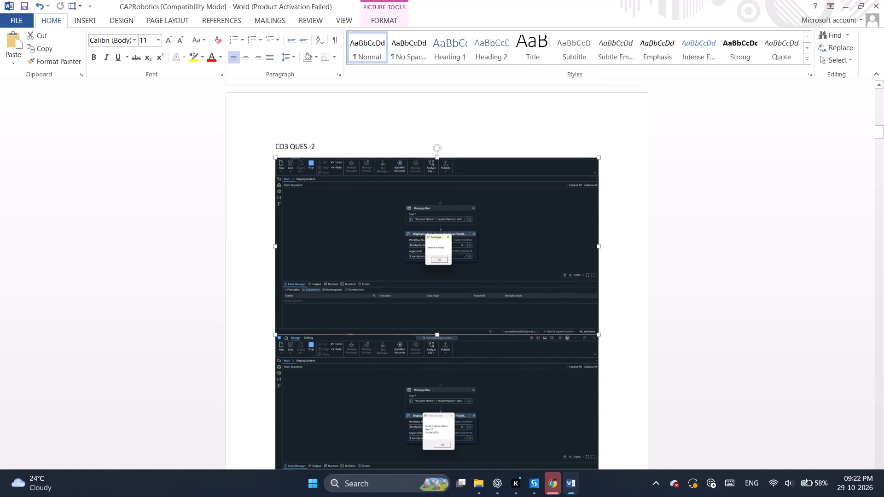
scroll(405, 279, down, 1)
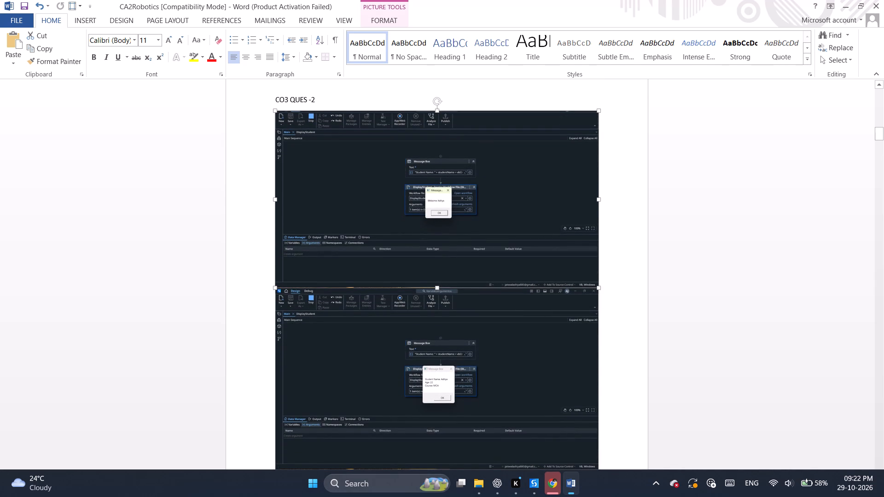
right_click(414, 241)
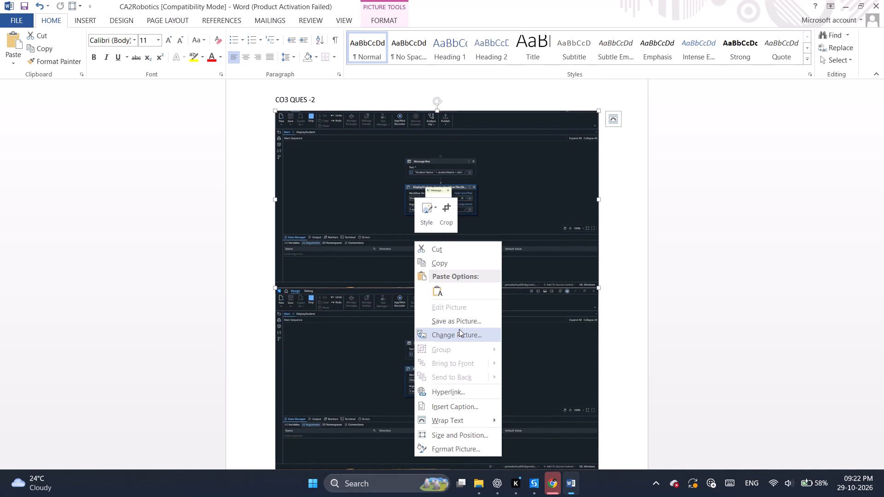
click(457, 335)
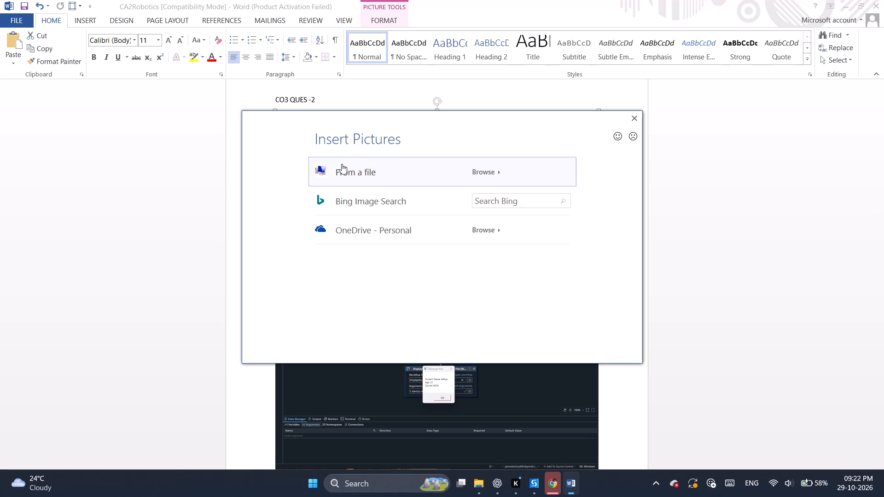
click(359, 163)
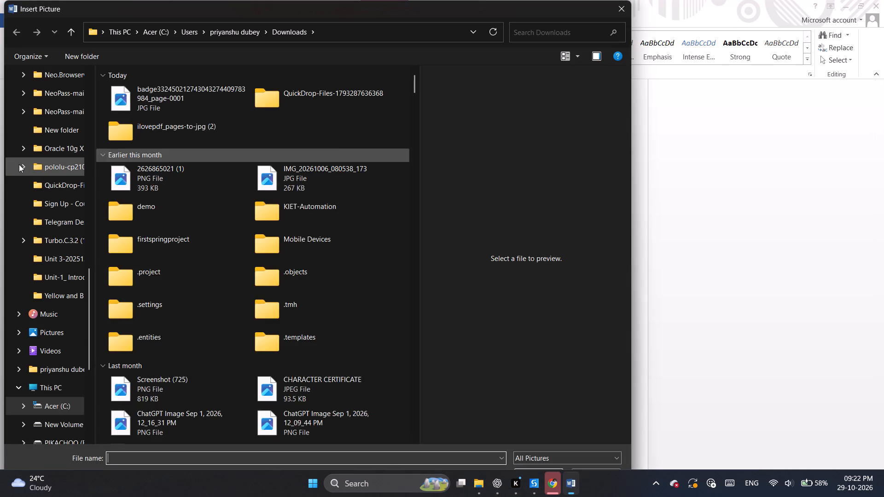
scroll(33, 159, up, 4)
click(40, 107)
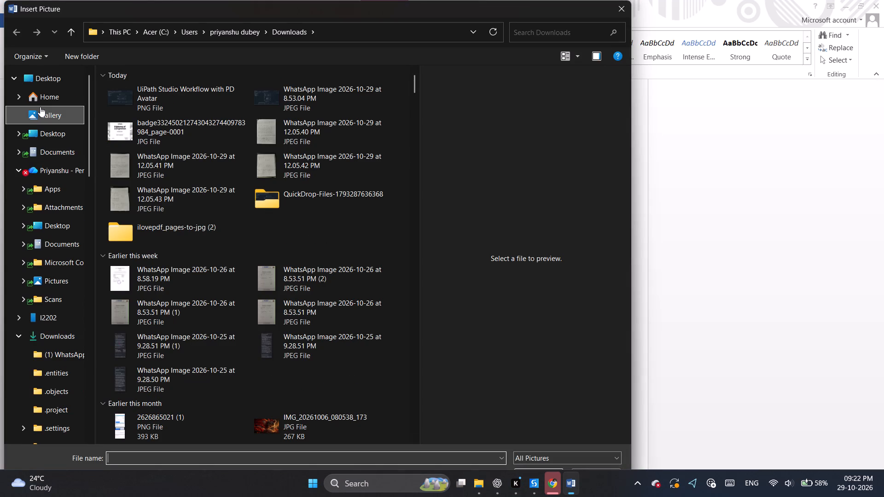
click(40, 107)
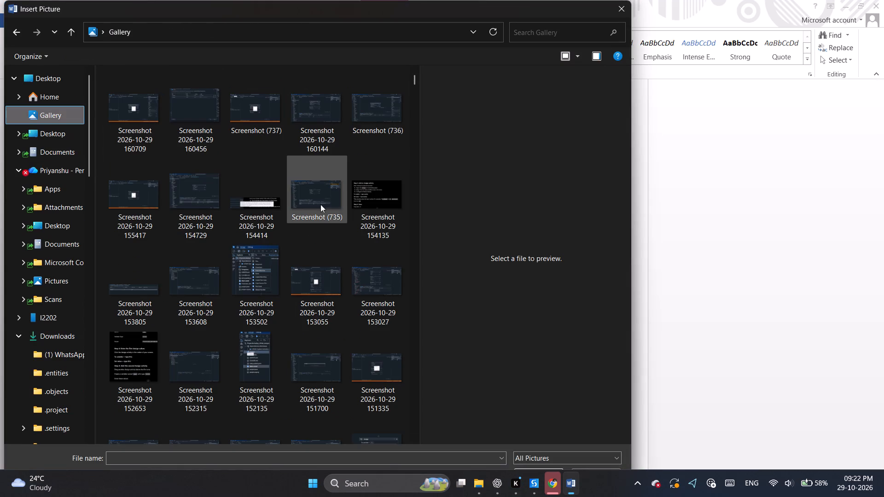
scroll(362, 234, down, 2)
scroll(362, 234, up, 1)
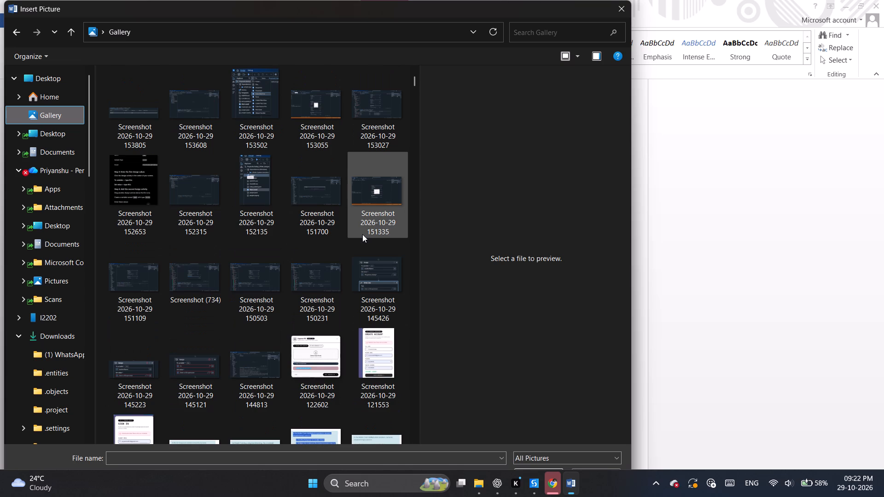
scroll(362, 234, up, 1)
click(331, 212)
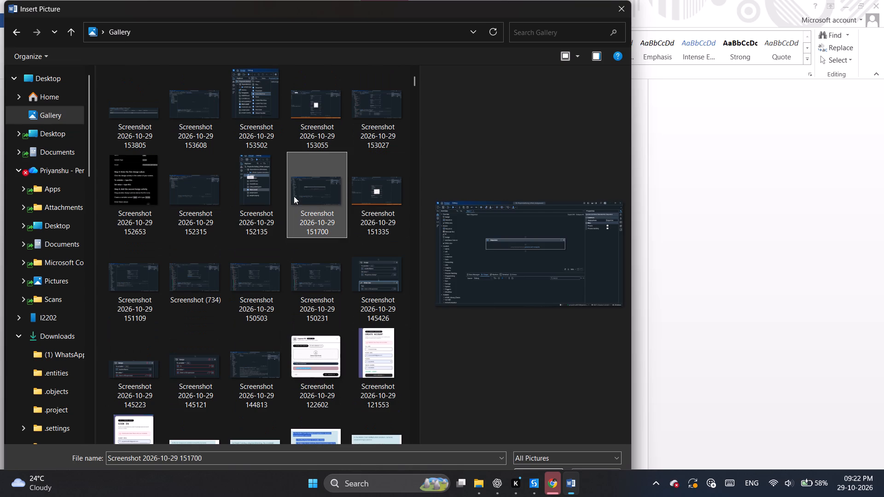
scroll(281, 196, up, 1)
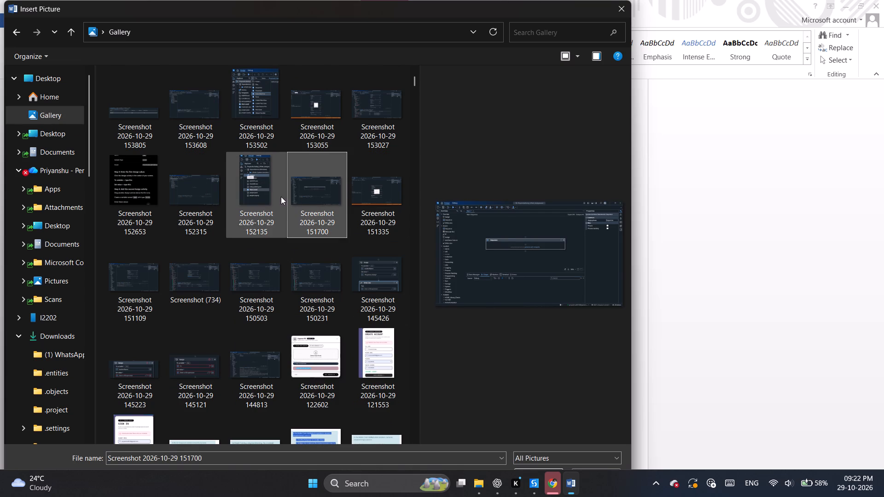
scroll(281, 196, up, 1)
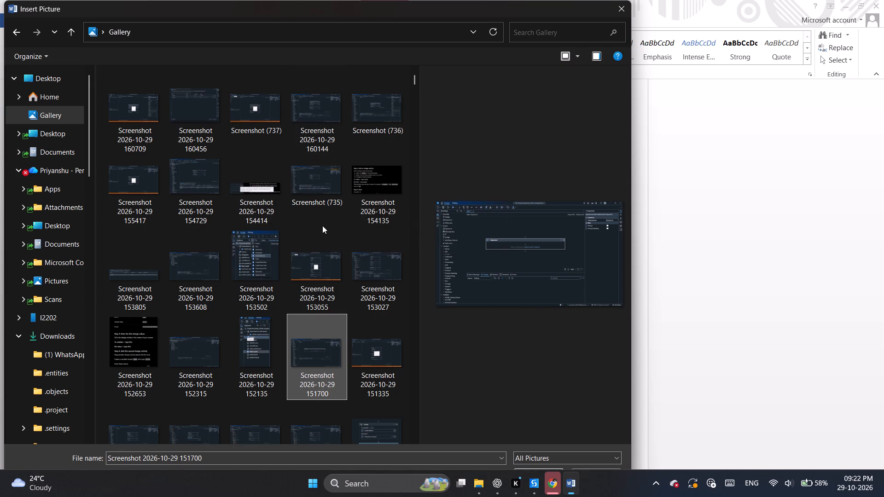
click(403, 279)
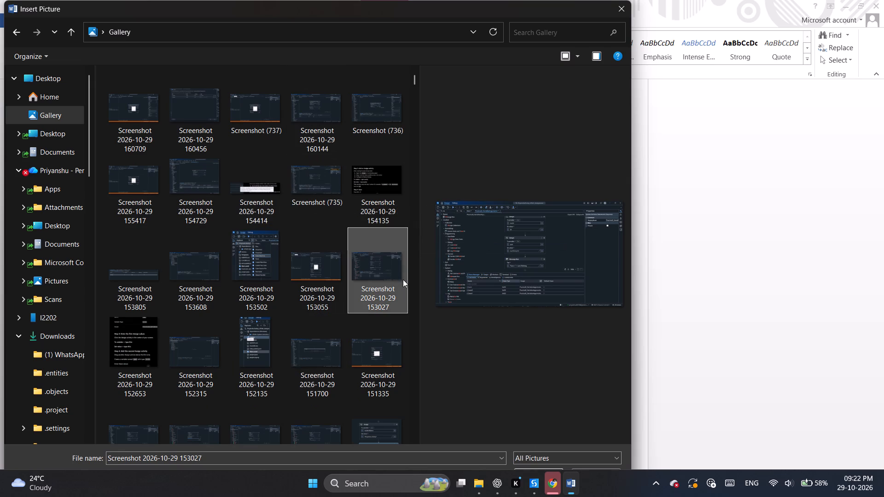
click(318, 110)
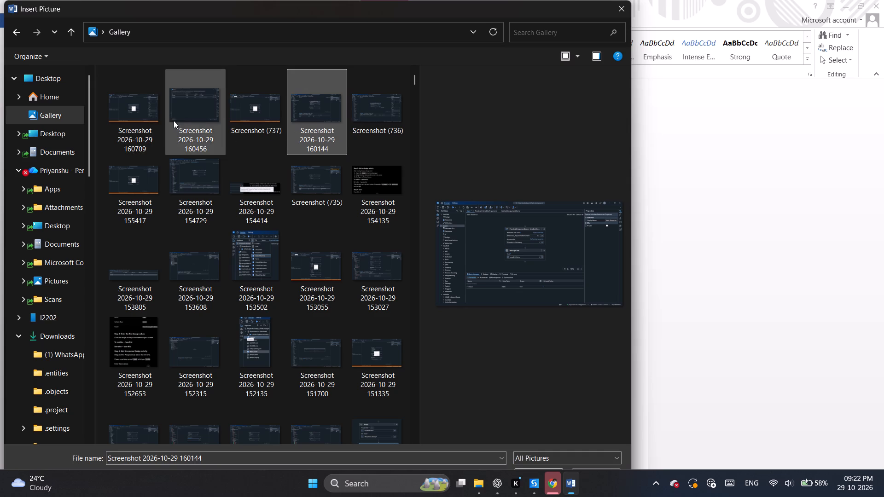
ctrl+click(137, 95)
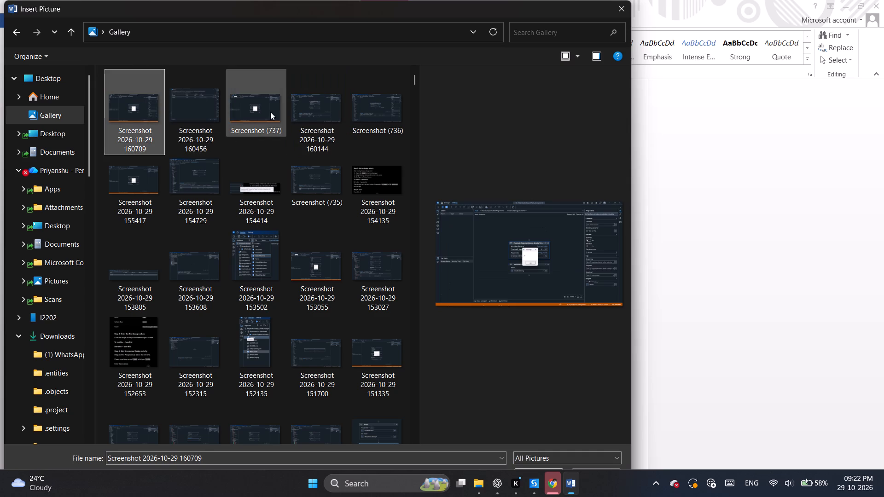
ctrl+click(313, 113)
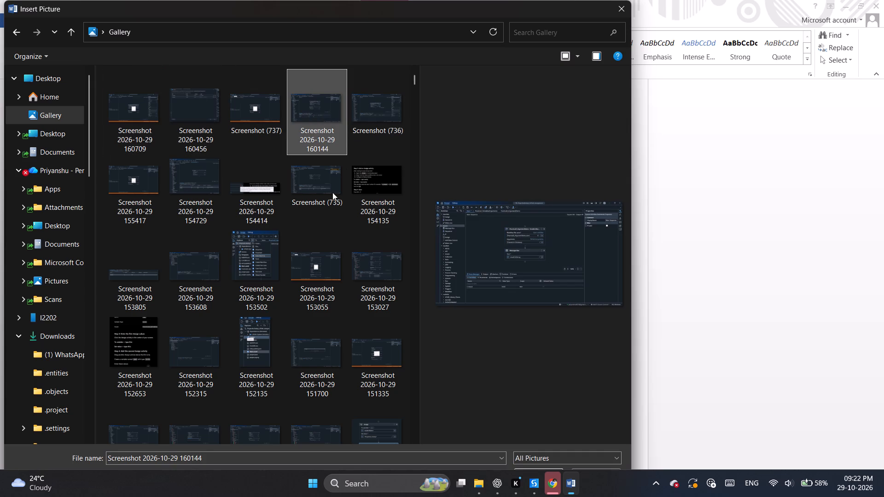
click(411, 222)
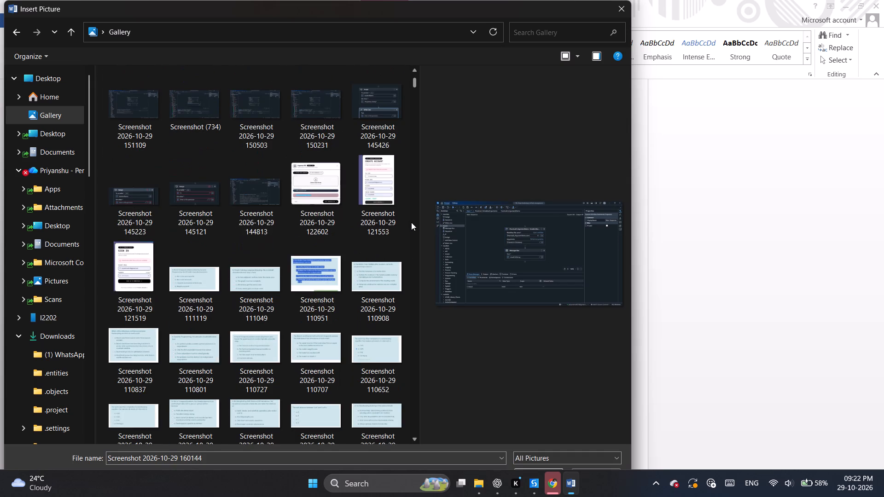
scroll(411, 222, up, 2)
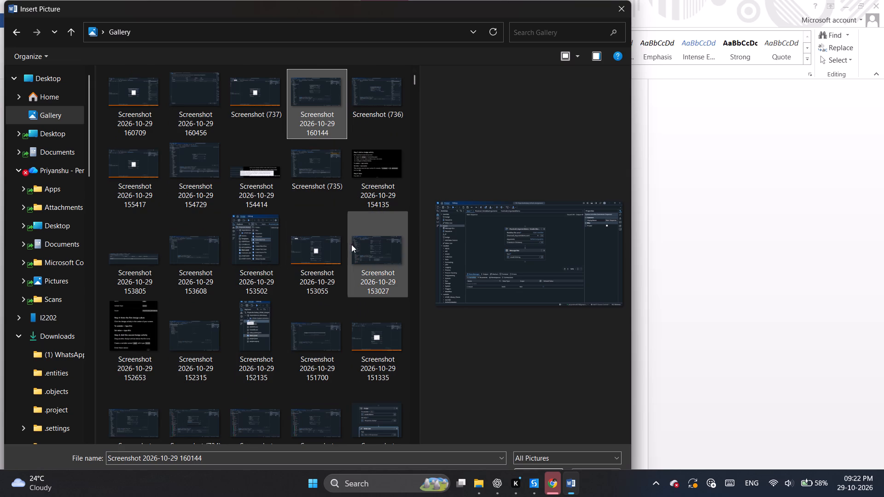
click(359, 246)
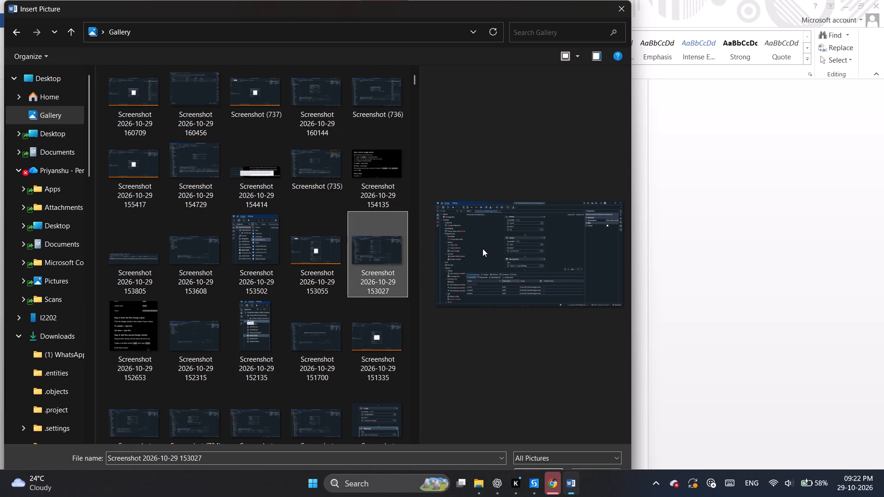
double_click(379, 249)
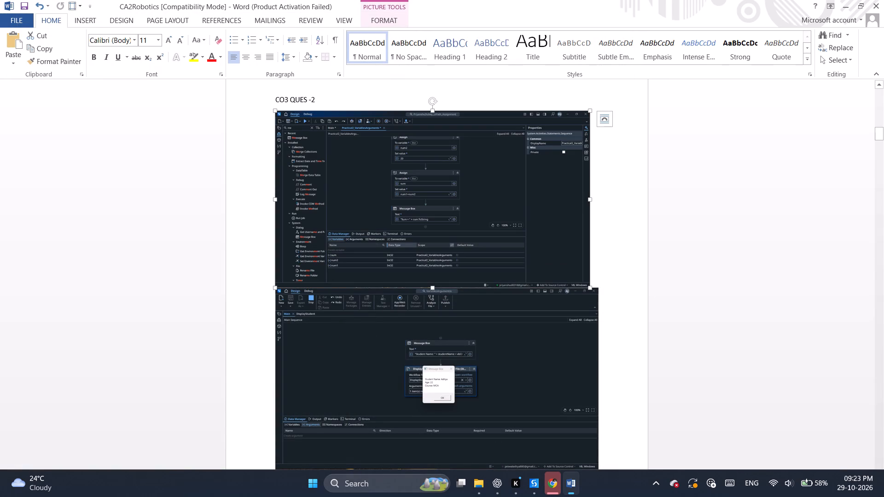
click(435, 349)
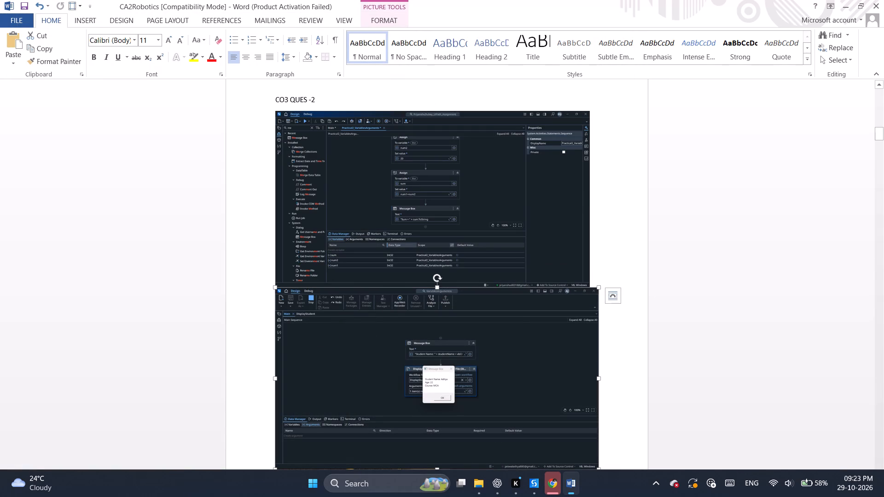
right_click(435, 349)
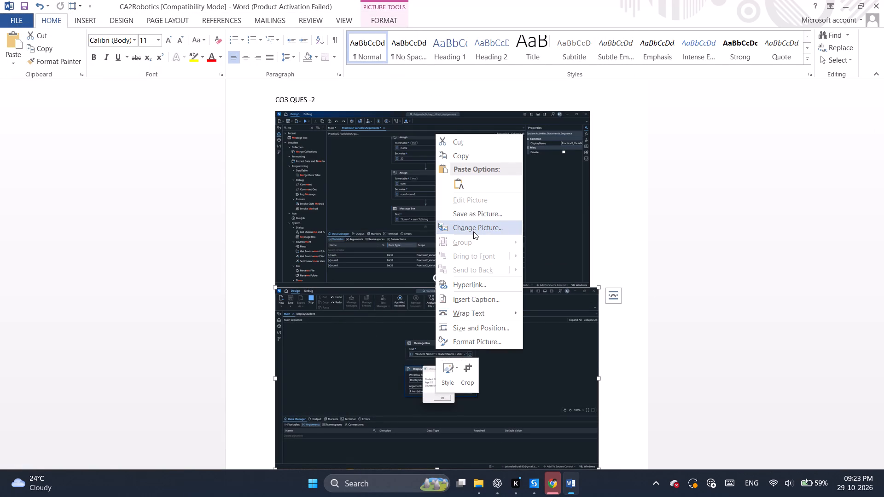
click(473, 231)
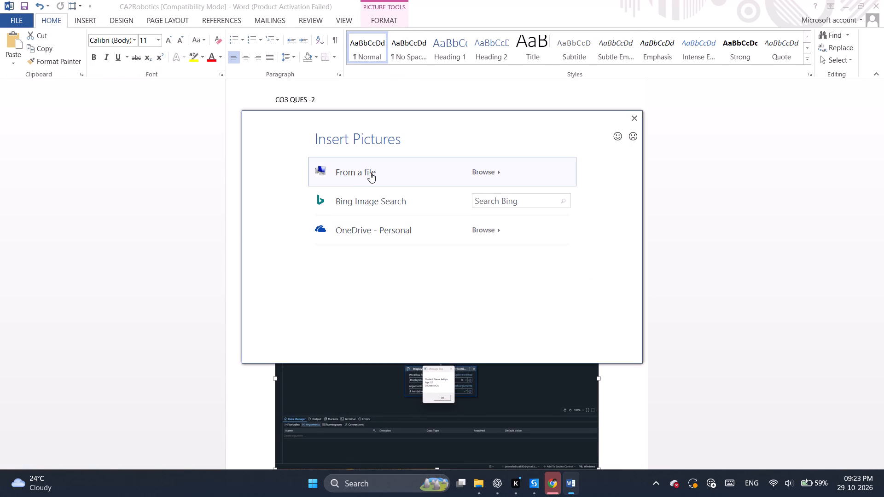
double_click(370, 173)
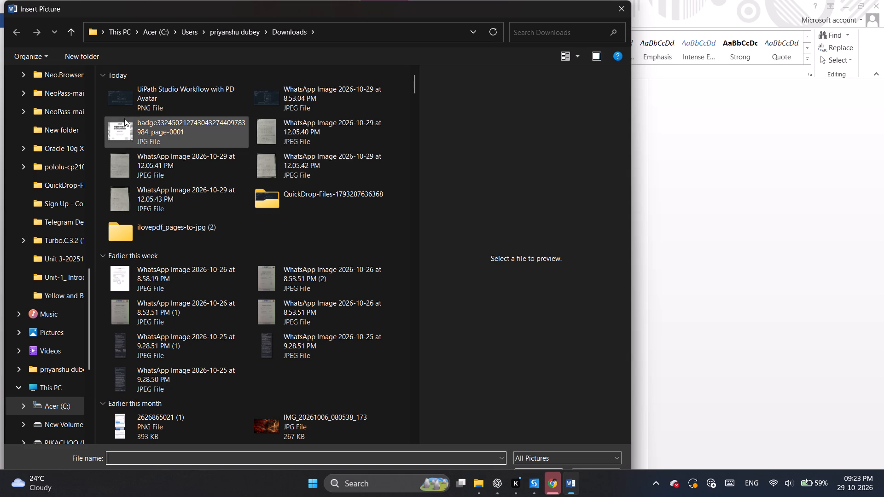
scroll(62, 189, up, 8)
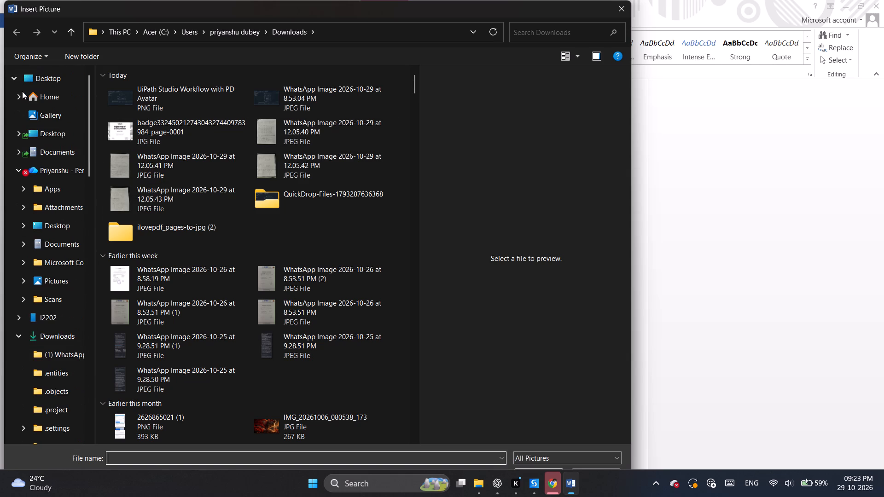
double_click(38, 115)
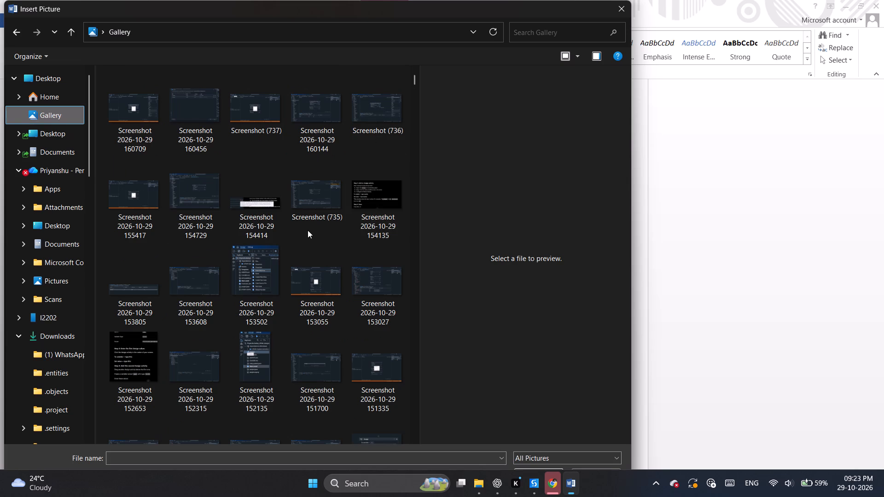
click(321, 210)
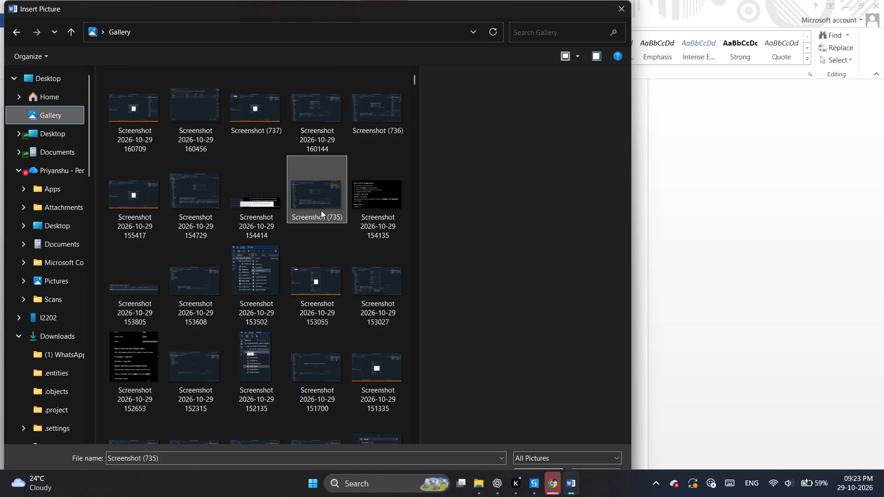
click(261, 203)
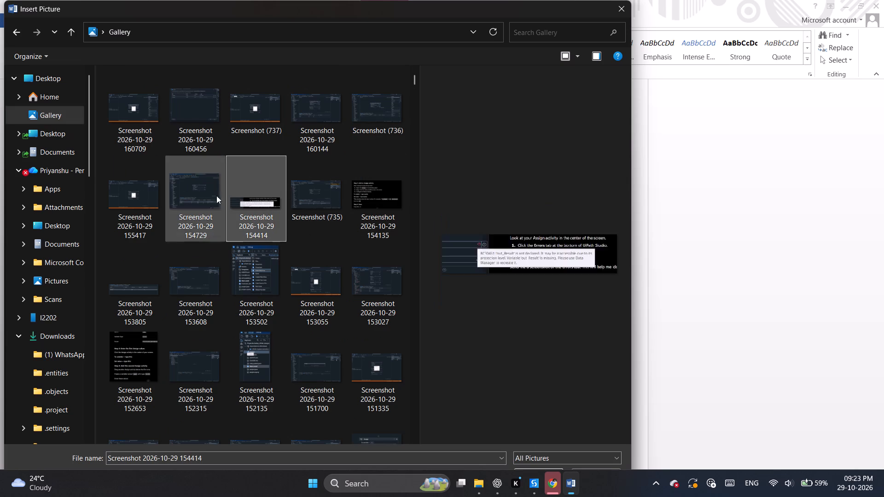
click(197, 190)
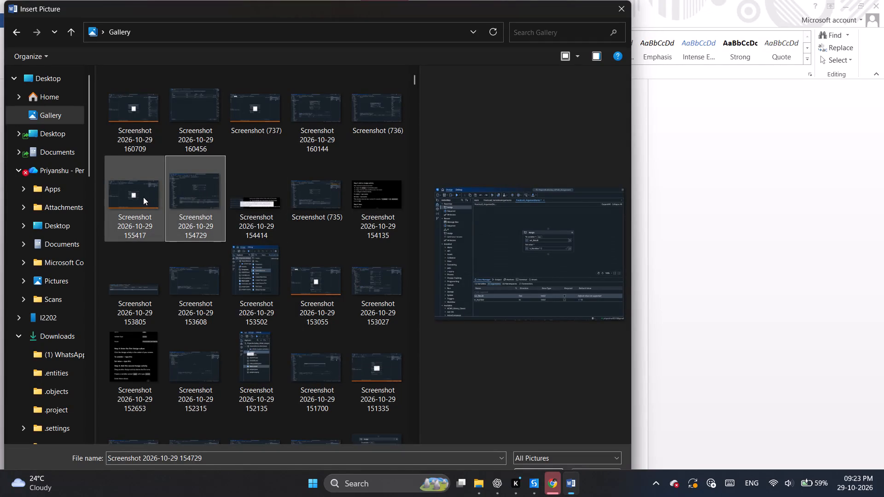
click(138, 197)
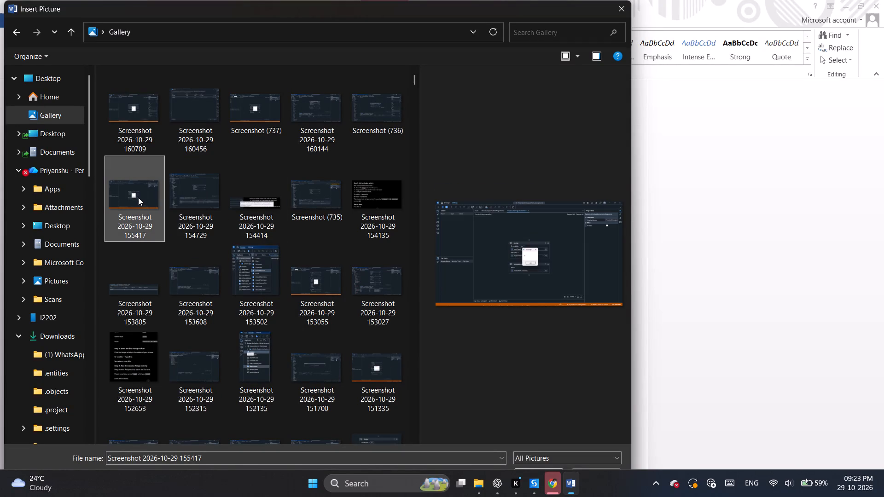
click(130, 124)
double_click(130, 124)
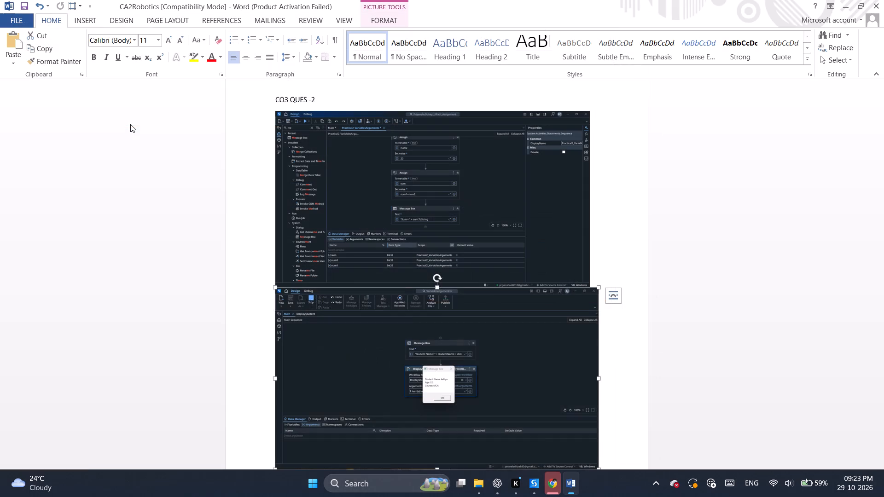
scroll(383, 328, down, 2)
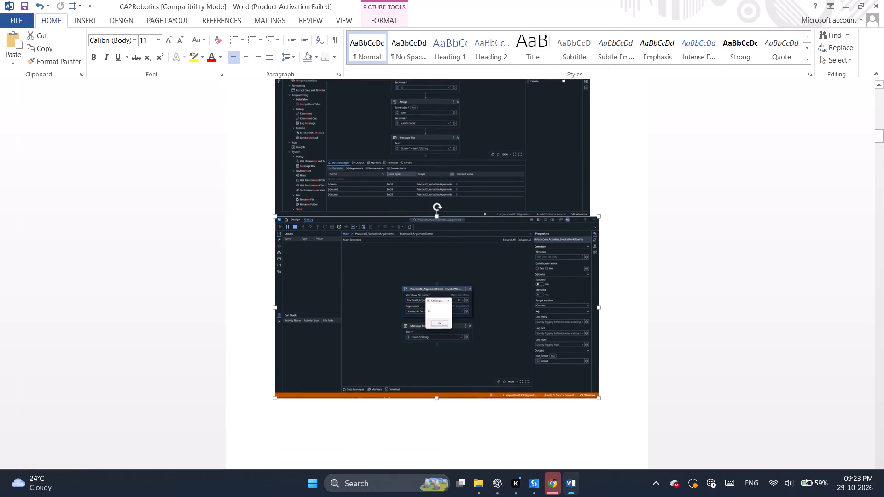
scroll(383, 328, down, 1)
scroll(383, 328, up, 1)
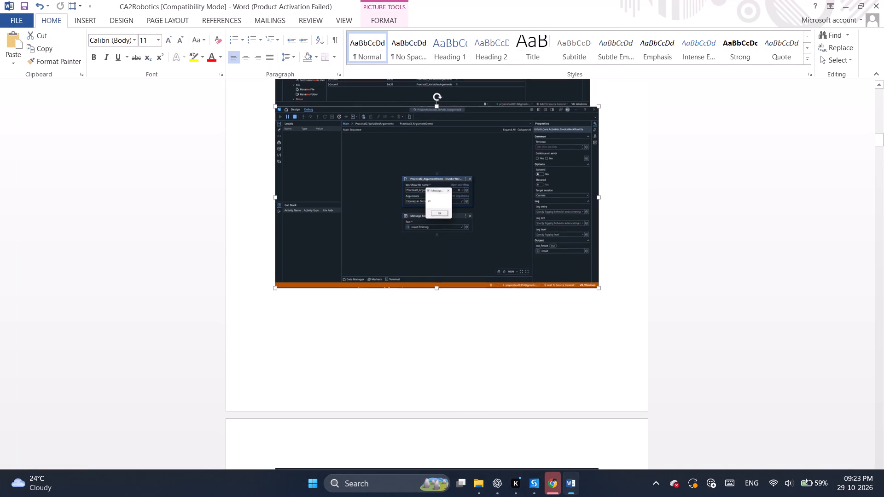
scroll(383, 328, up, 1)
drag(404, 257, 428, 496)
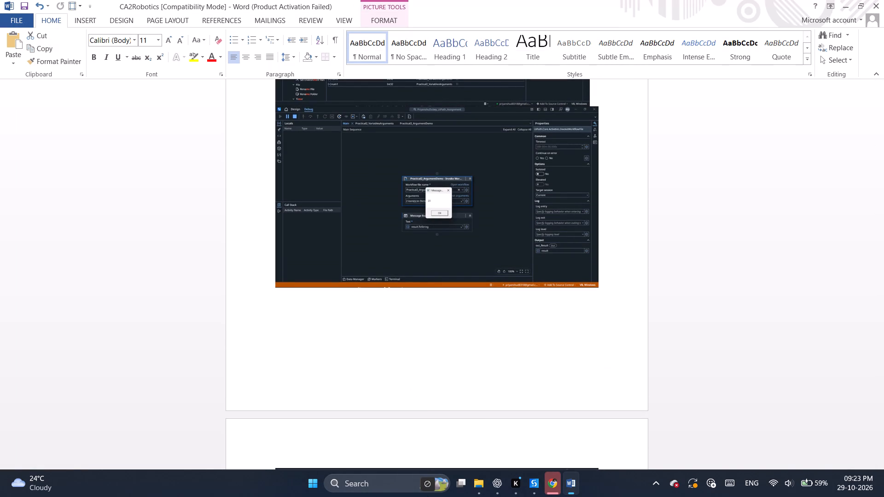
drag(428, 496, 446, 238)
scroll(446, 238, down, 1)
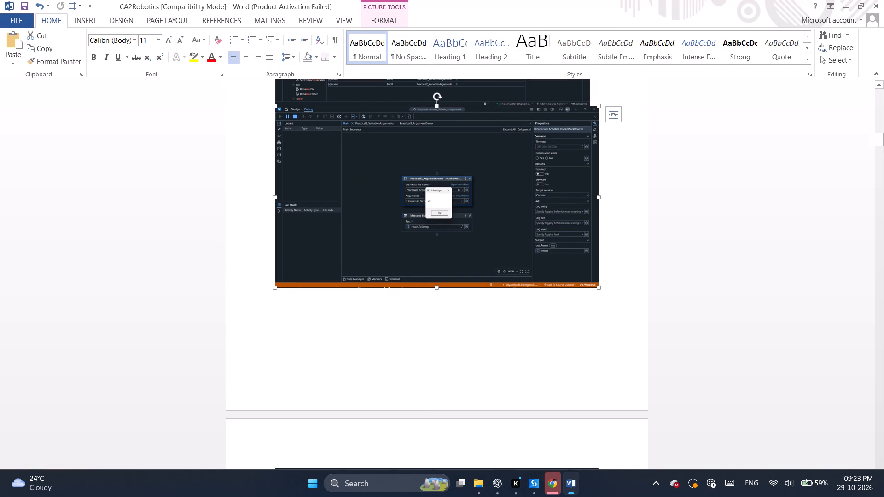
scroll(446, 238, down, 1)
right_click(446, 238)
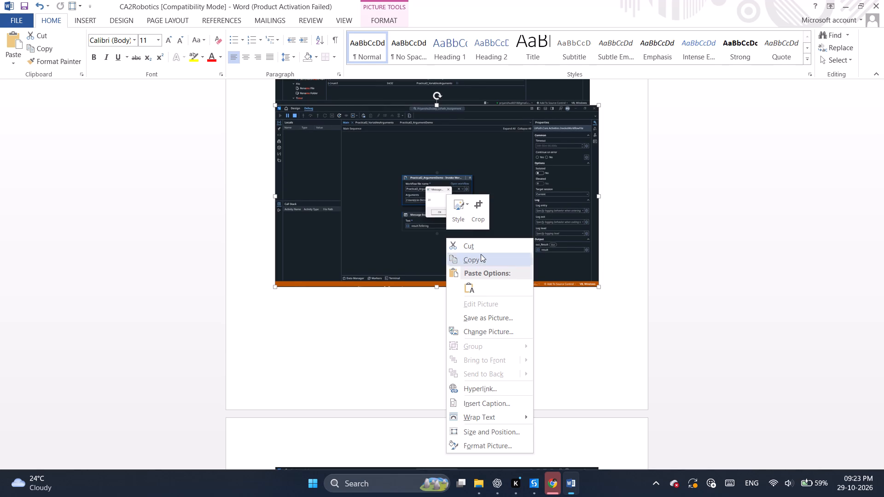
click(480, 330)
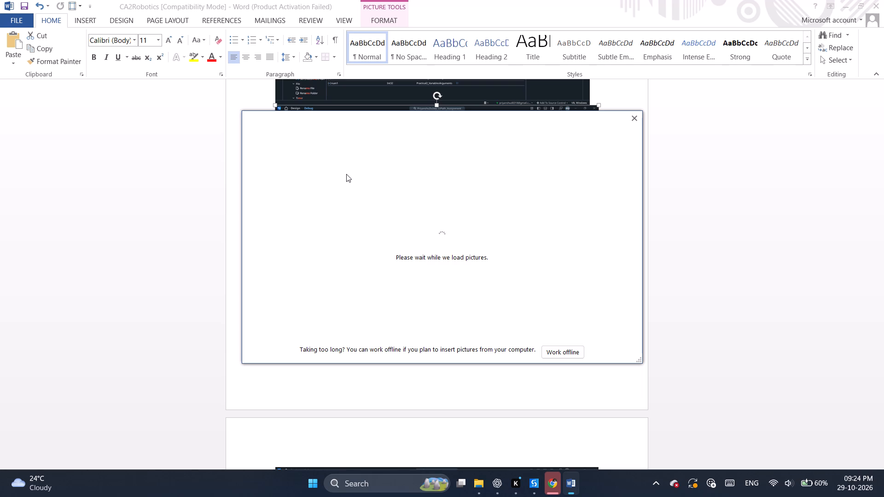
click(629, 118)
Replace the second picture under CO3 QUES -2 with Screenshot (736) from the Gallery folder.
right_click(425, 172)
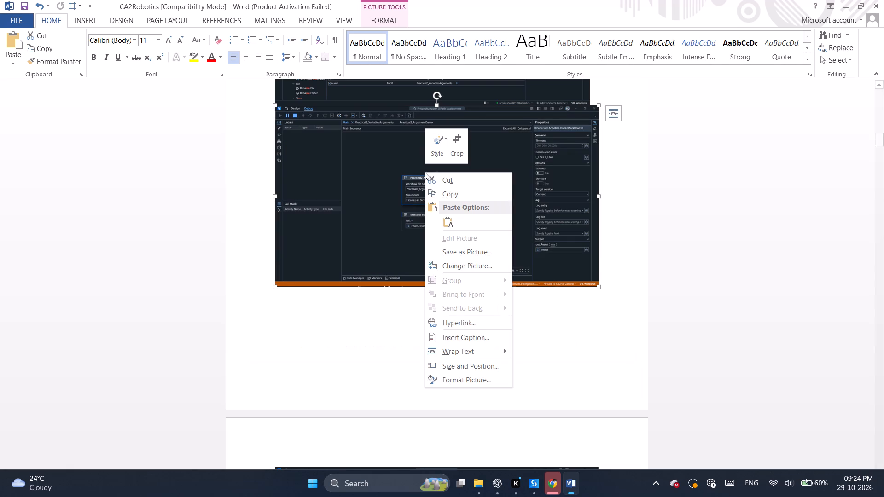
click(456, 266)
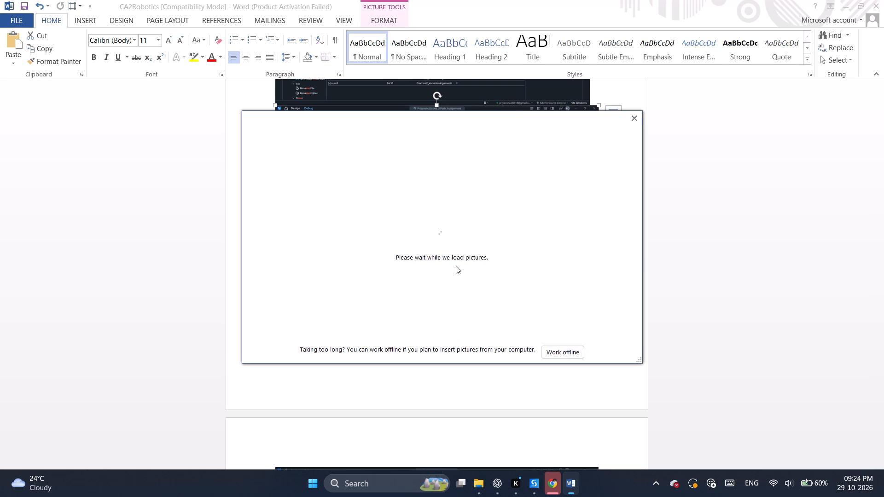
click(486, 171)
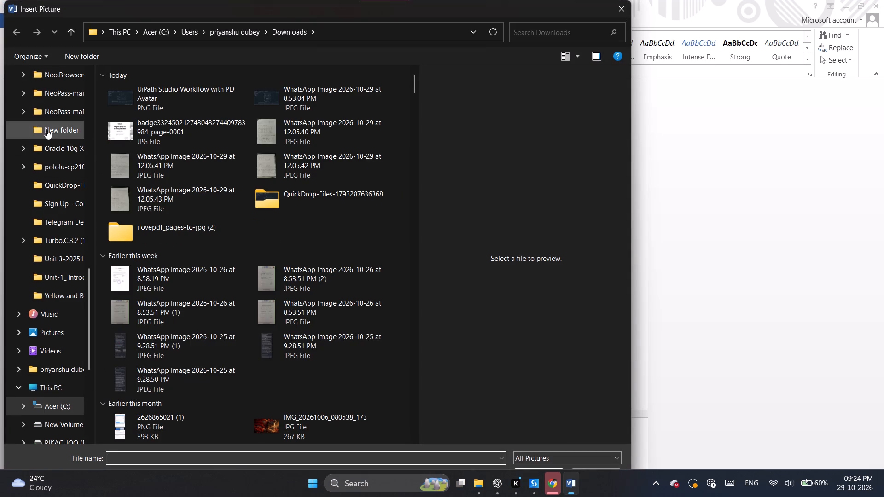
scroll(47, 129, up, 7)
click(34, 110)
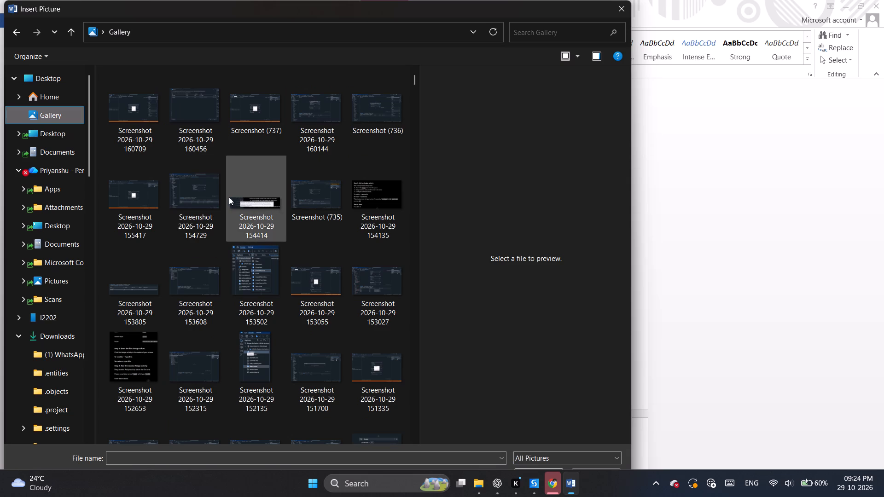
click(211, 193)
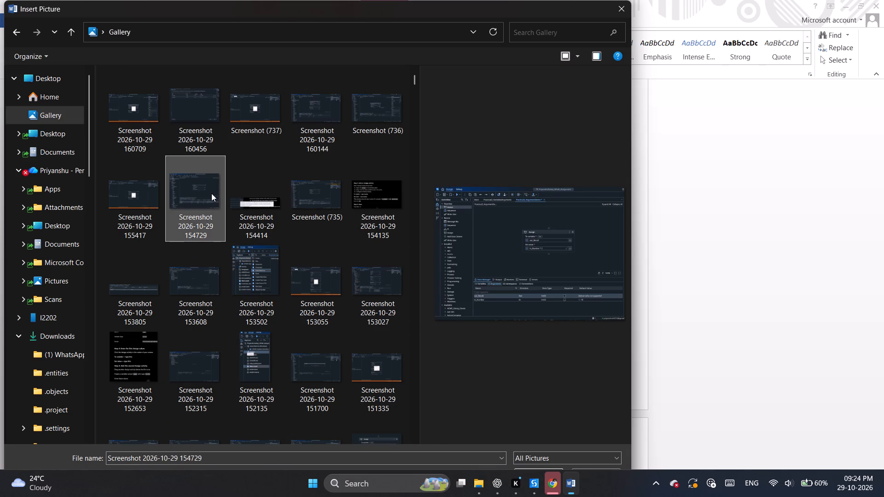
click(301, 206)
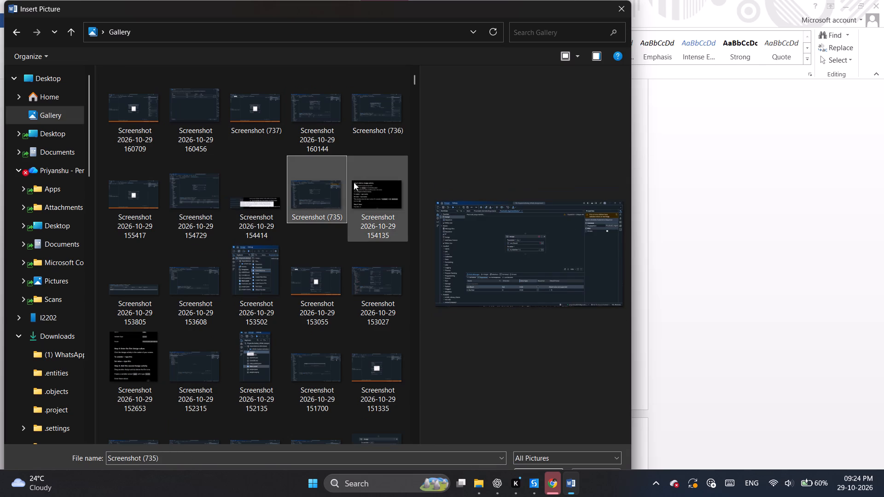
click(376, 124)
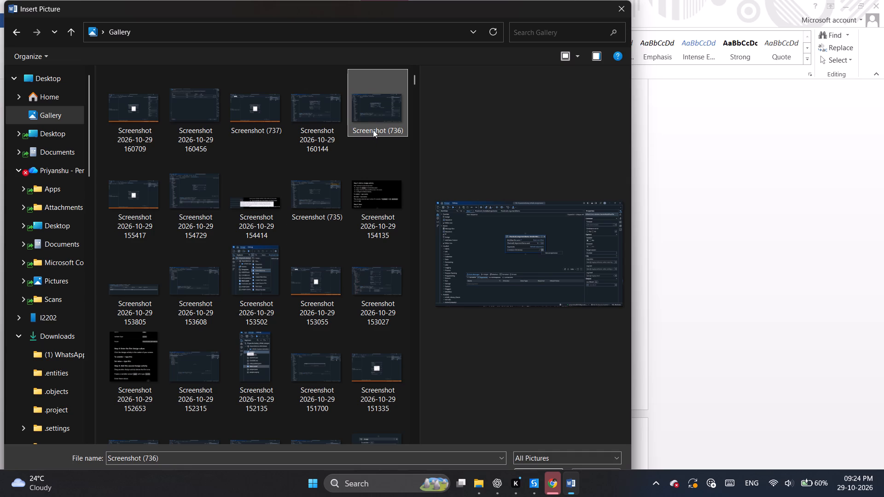
double_click(374, 128)
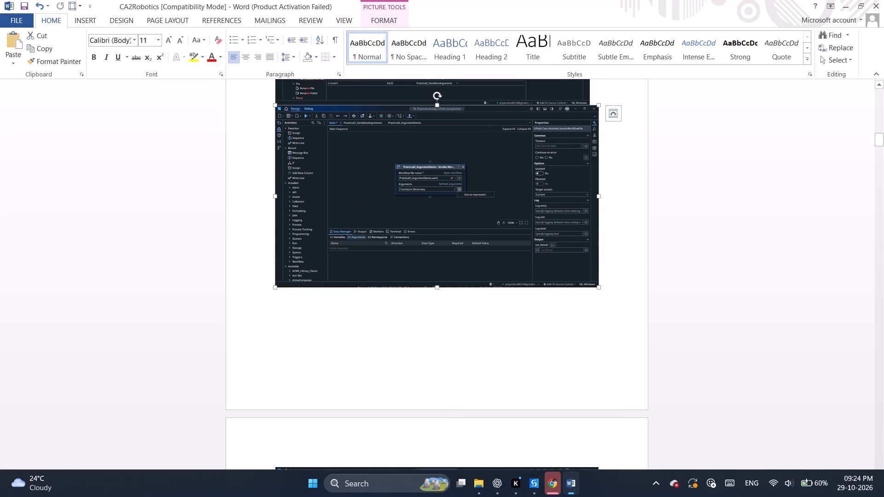
scroll(406, 206, up, 2)
scroll(406, 206, right, 1)
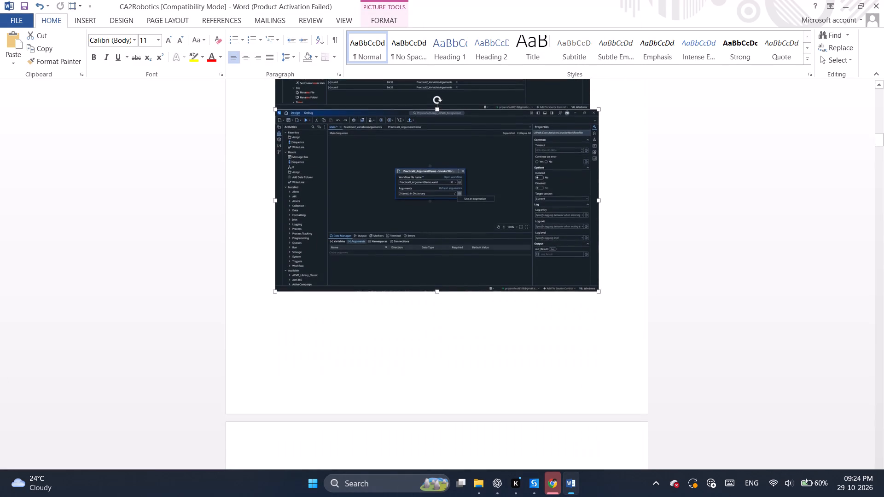
scroll(406, 206, down, 2)
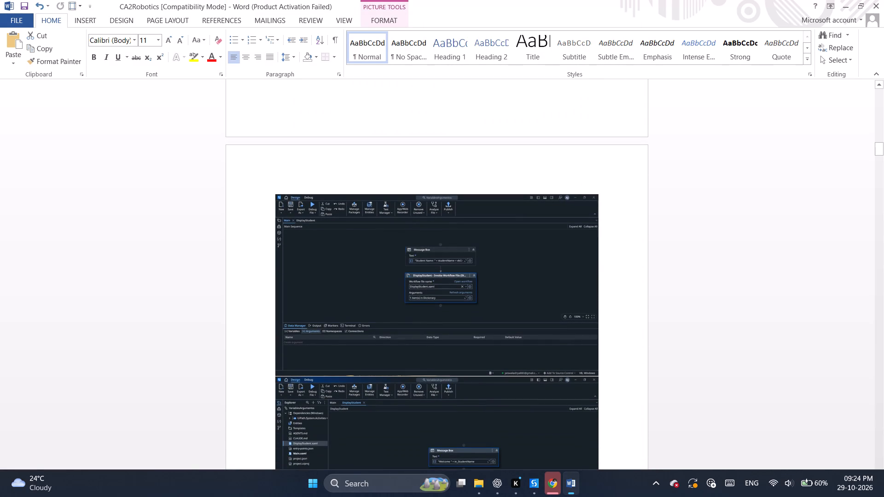
click(404, 298)
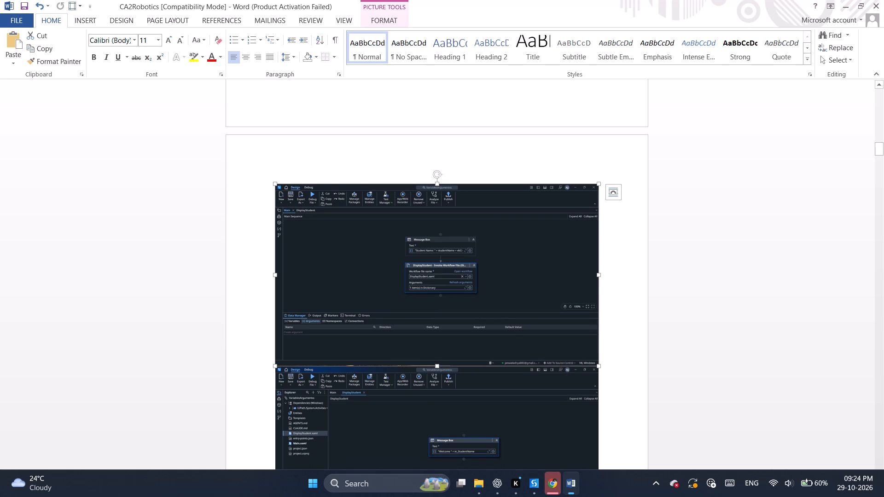
right_click(404, 298)
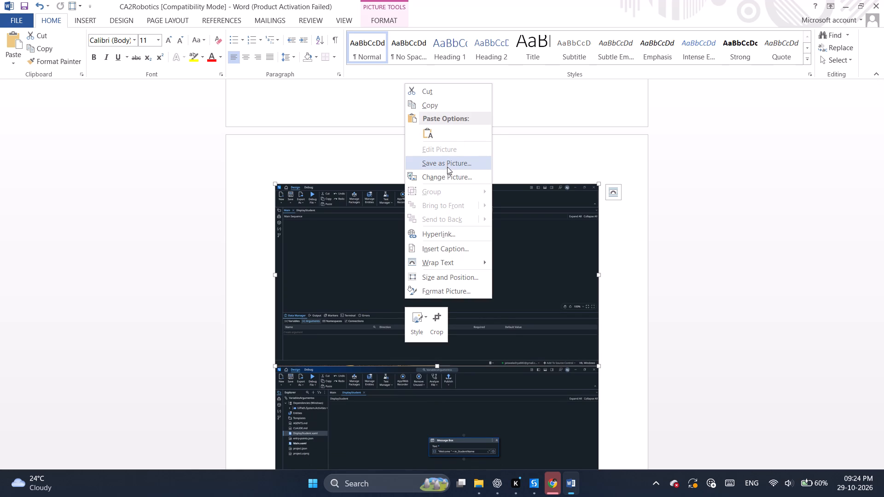
click(447, 172)
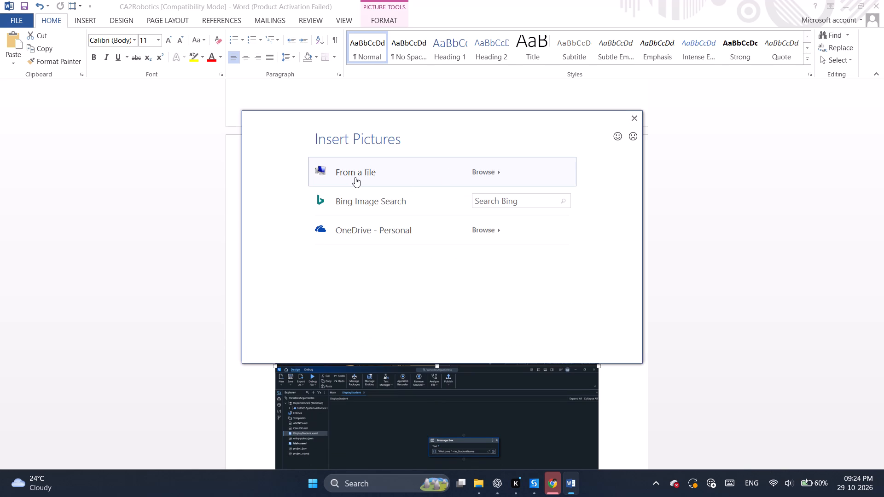
double_click(355, 177)
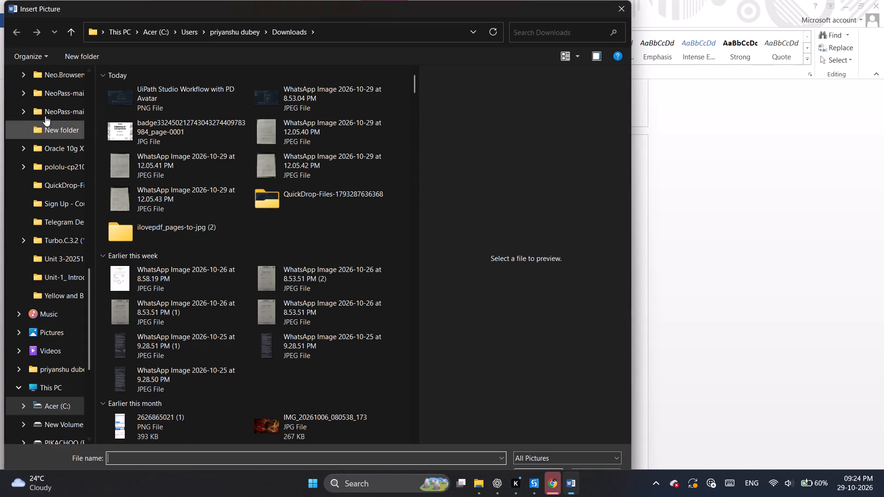
scroll(45, 111, up, 8)
click(45, 111)
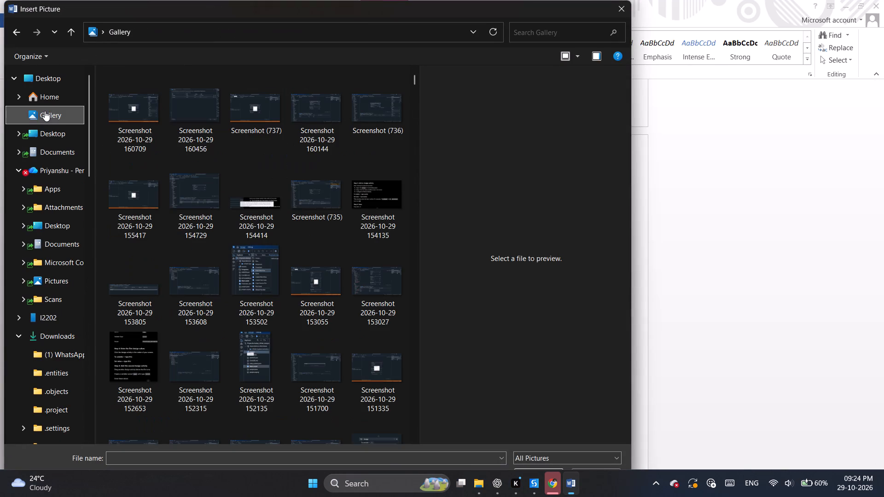
click(254, 117)
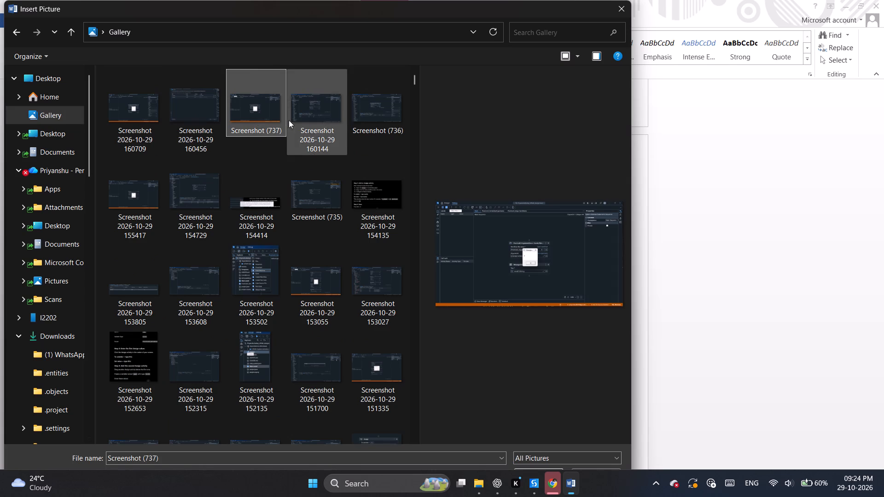
click(144, 199)
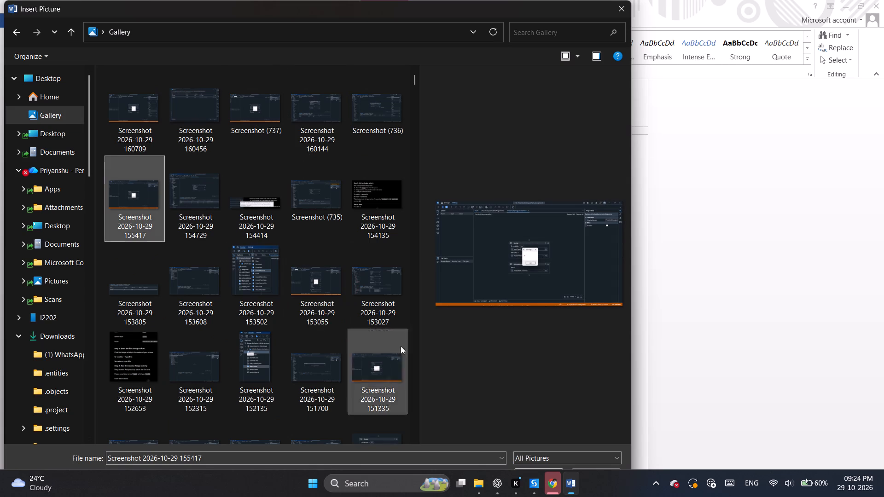
scroll(510, 422, down, 3)
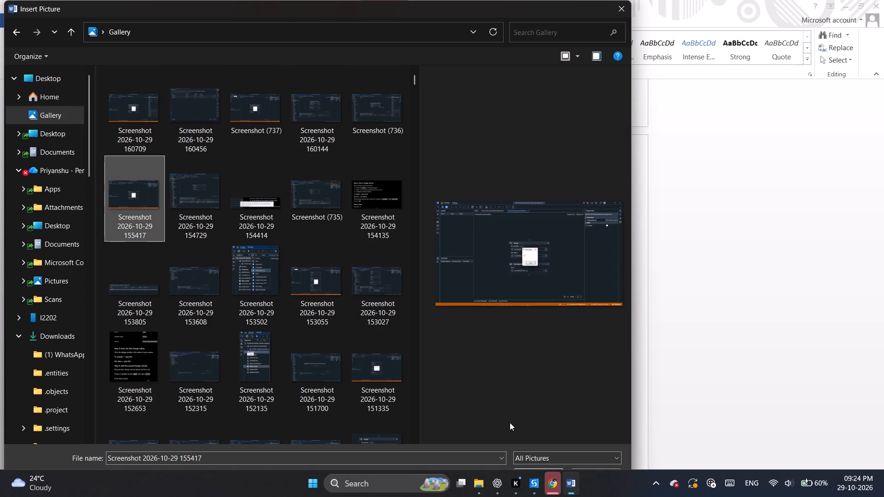
key(Return)
key(backslash)
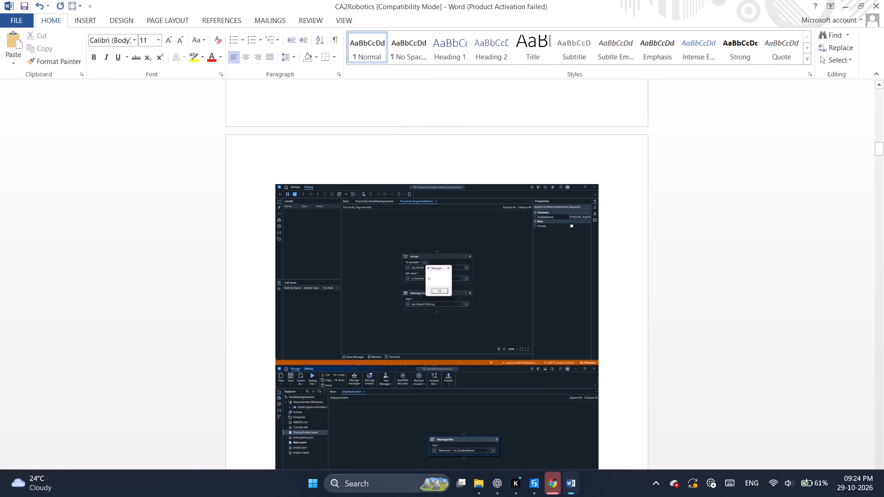
click(465, 396)
click(465, 396)
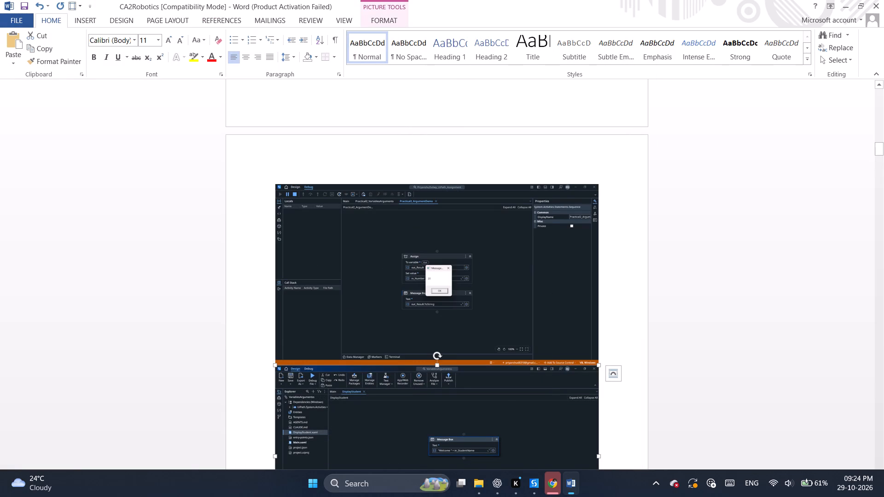
right_click(465, 396)
click(498, 268)
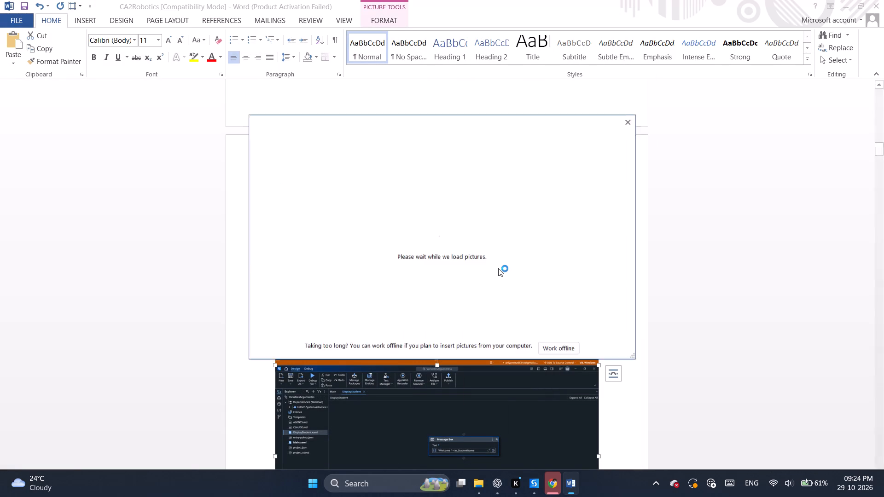
double_click(381, 170)
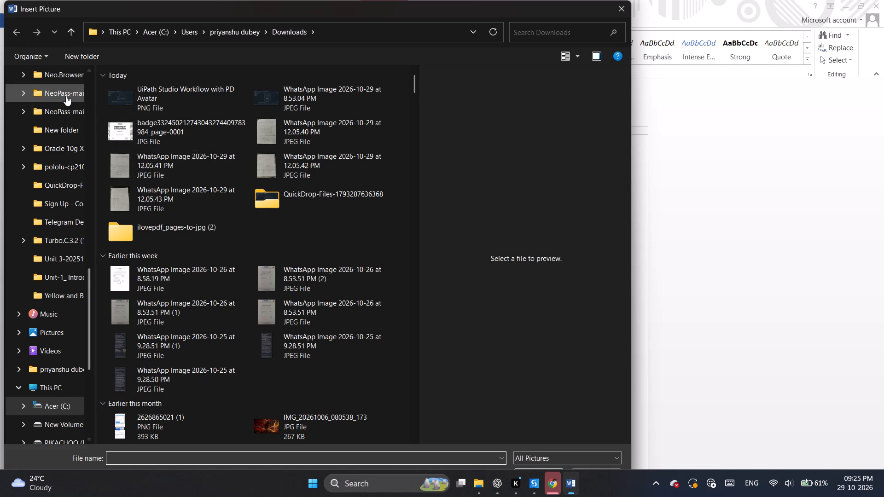
scroll(63, 99, up, 8)
double_click(52, 114)
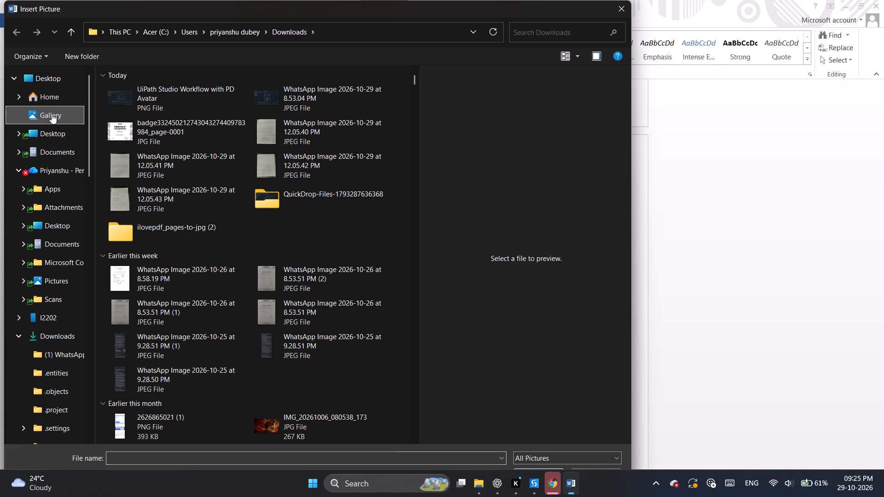
double_click(138, 113)
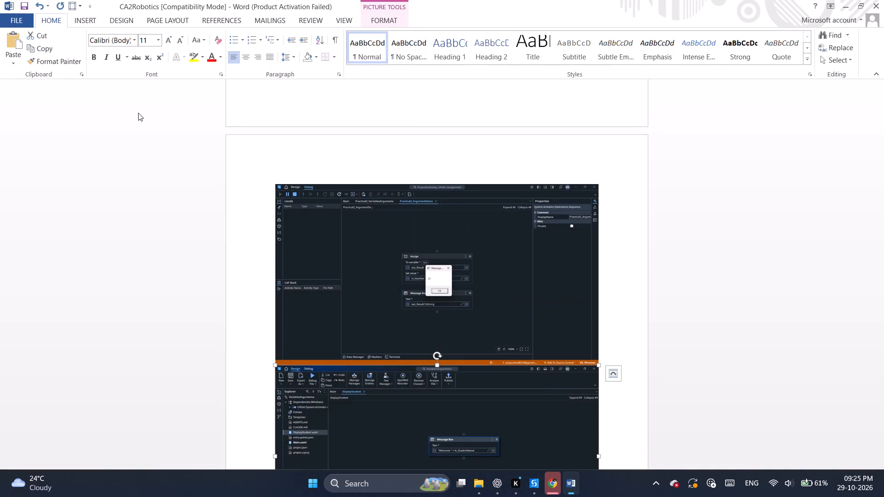
Insert four blank lines before the CO3 QUES -3 heading to move it onto the next page, directly above its Switch pictures.
scroll(352, 280, down, 4)
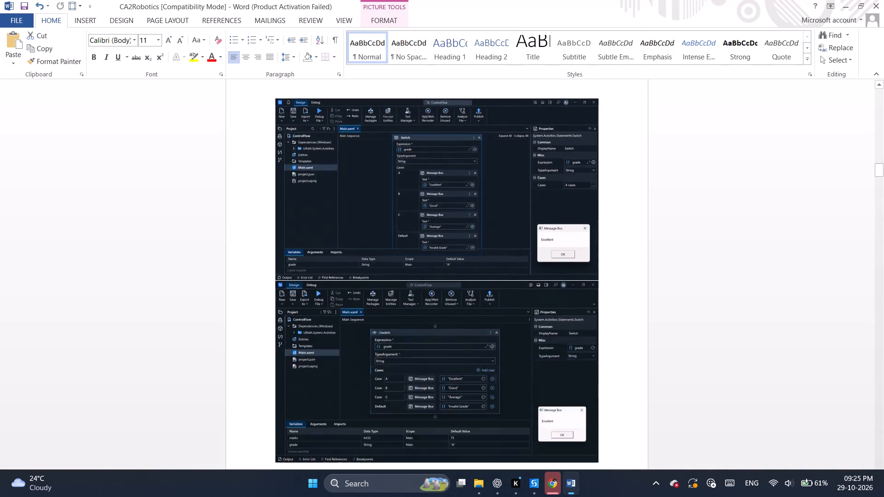
scroll(352, 280, down, 2)
scroll(352, 280, up, 2)
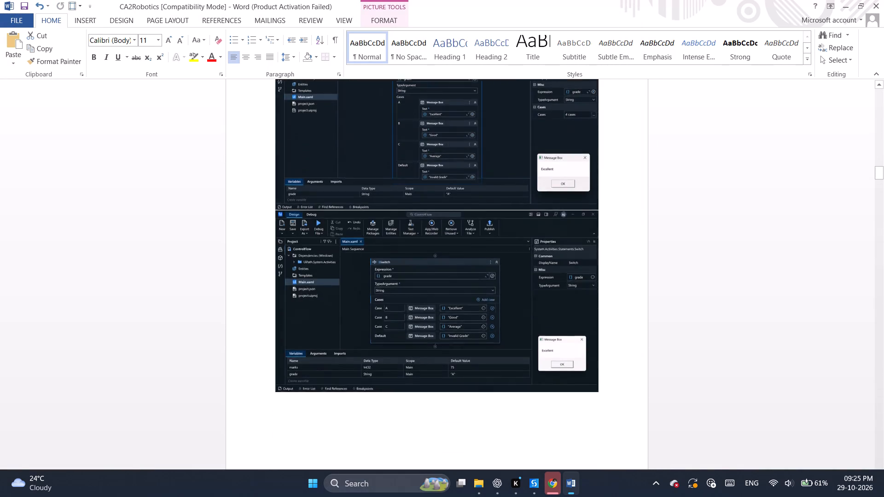
scroll(352, 280, up, 4)
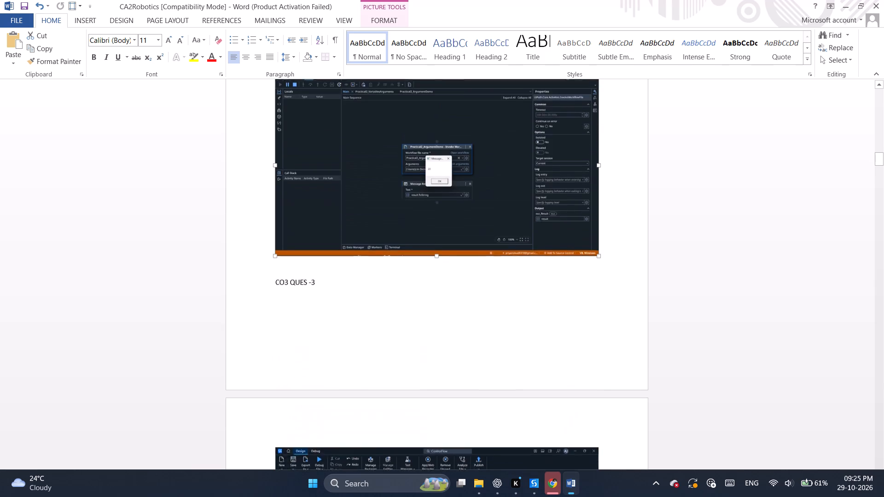
scroll(352, 280, up, 2)
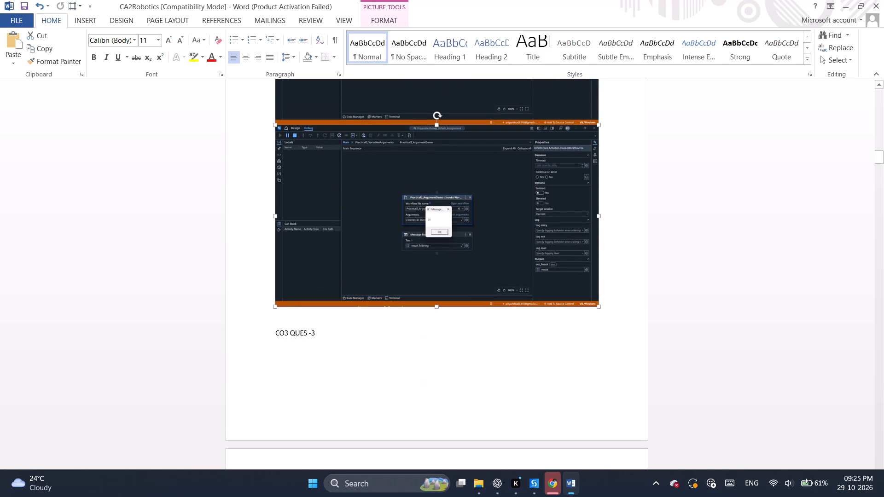
click(274, 329)
key(Return)
key(Return)
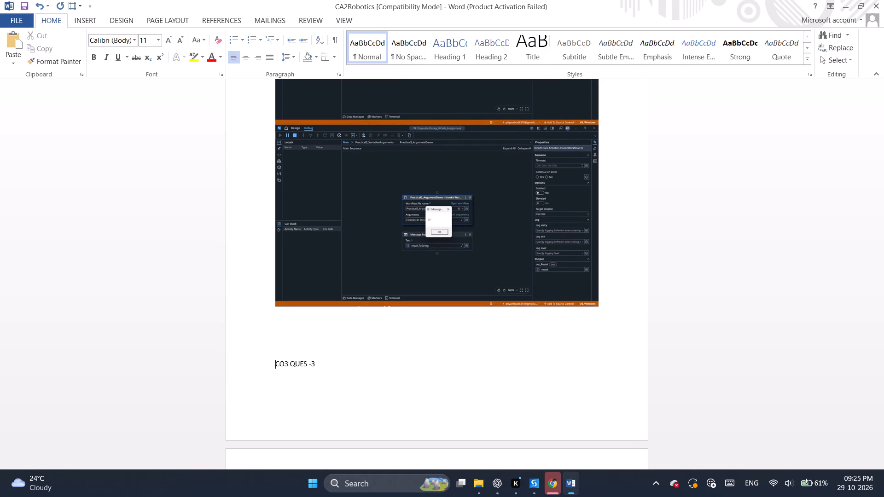
key(Return)
key(Return)
scroll(274, 329, down, 1)
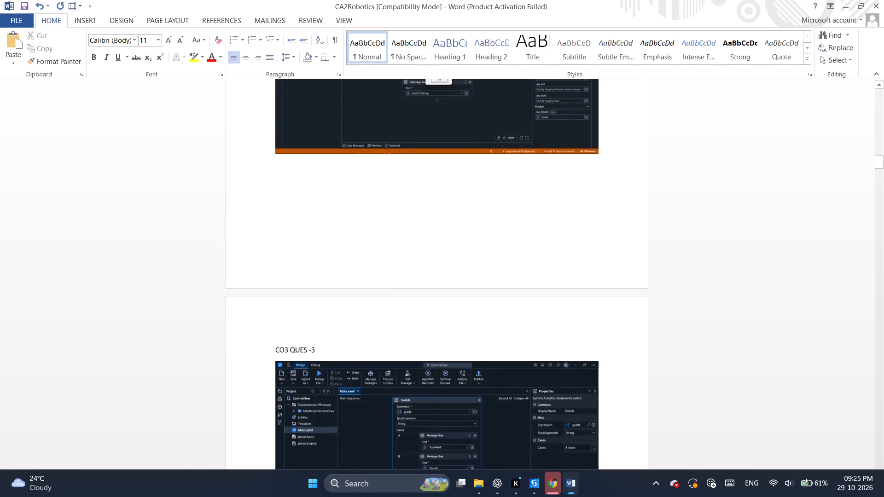
scroll(274, 329, down, 2)
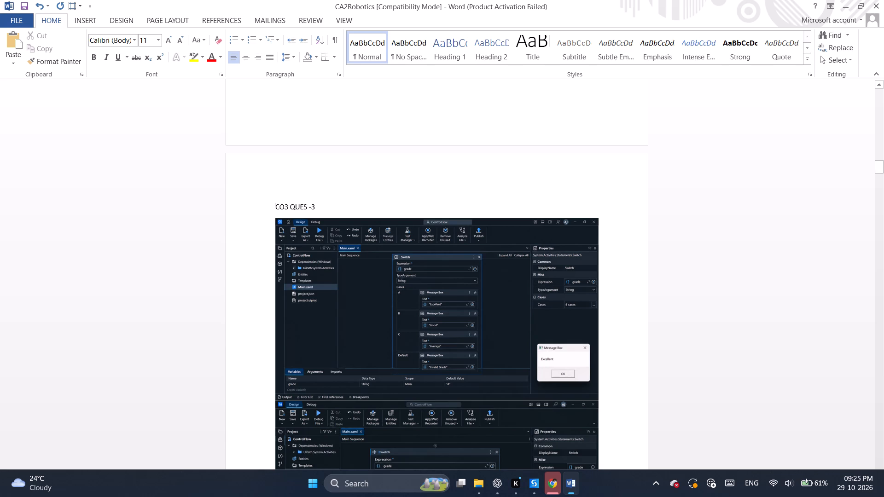
Crop the window title-bar strip off the top of the first Switch picture under the CO3 QUES -3 heading.
click(346, 290)
right_click(361, 269)
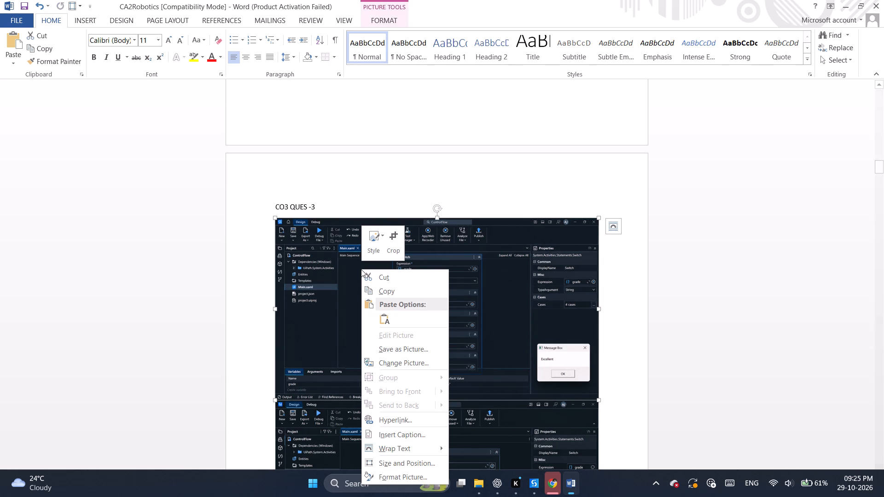
click(390, 235)
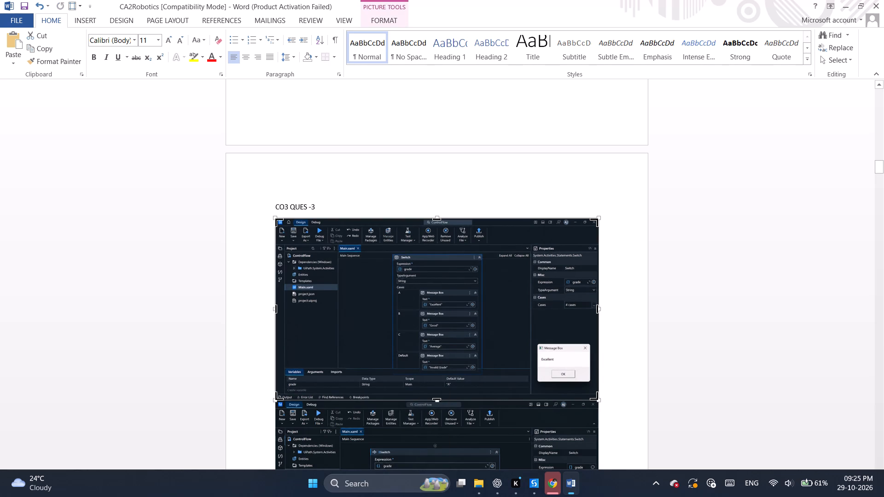
drag(438, 219, 438, 220)
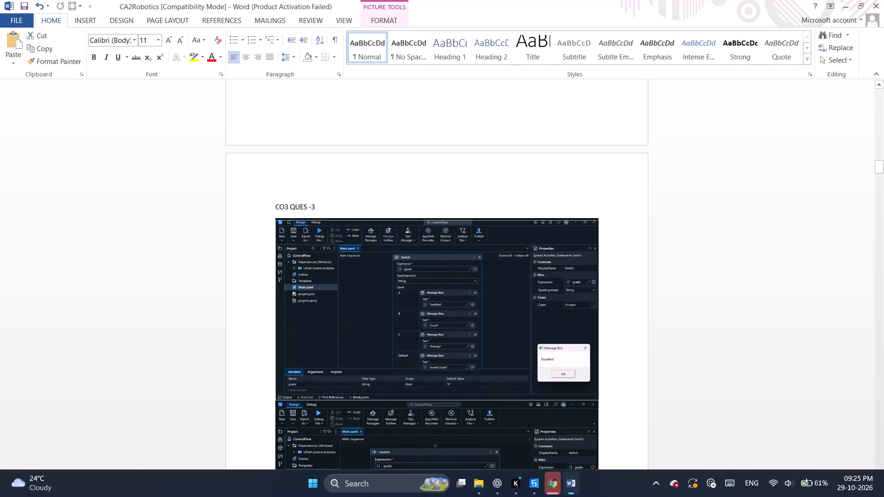
drag(438, 220, 438, 225)
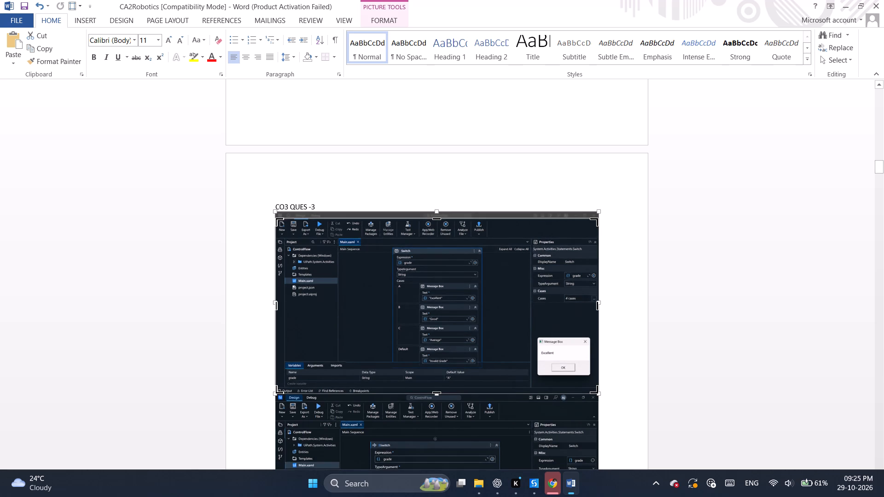
click(479, 195)
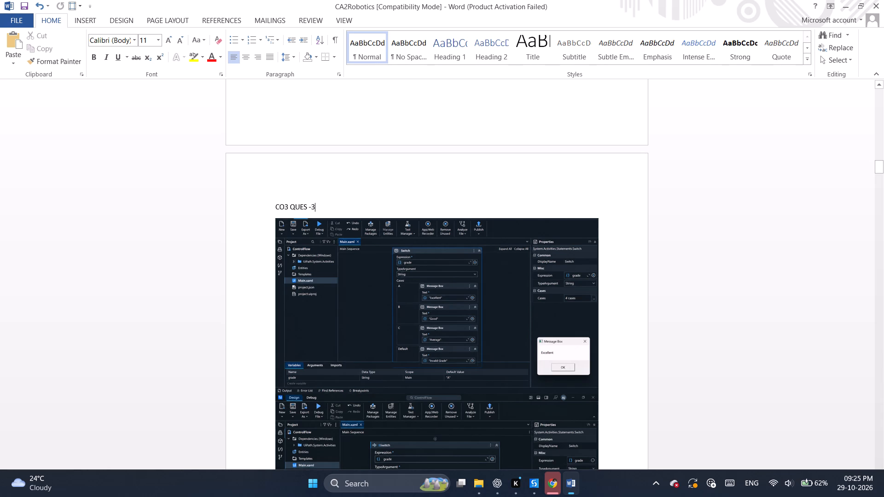
Crop the title-bar strip off the top of the second Switch picture under CO3 QUES -3.
scroll(436, 227, down, 3)
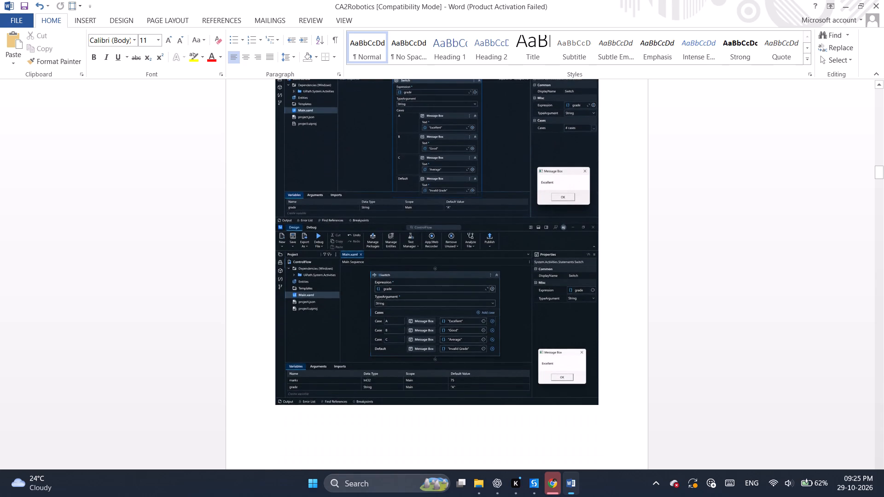
click(430, 258)
ctrl+scroll(430, 258, up, 2)
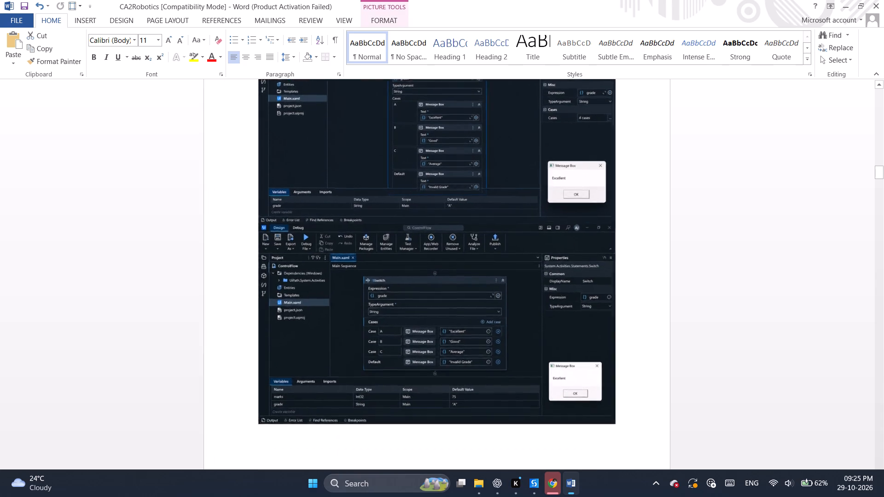
ctrl+scroll(430, 258, up, 2)
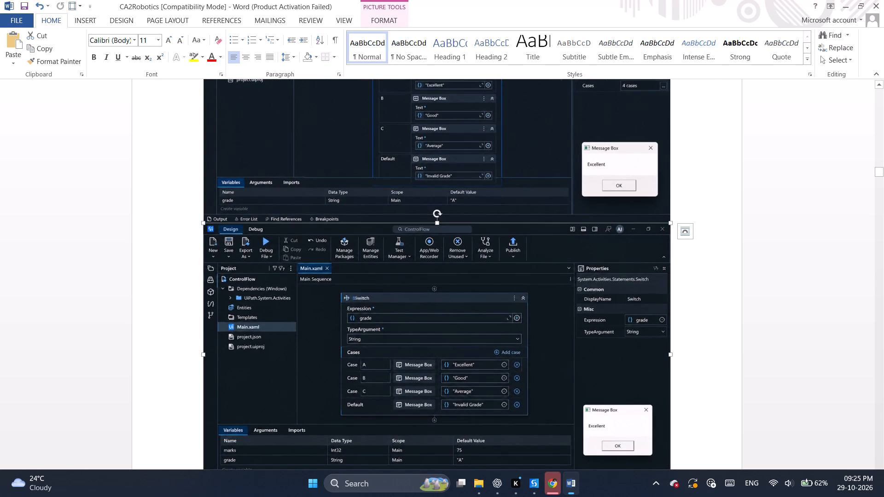
click(429, 252)
right_click(429, 252)
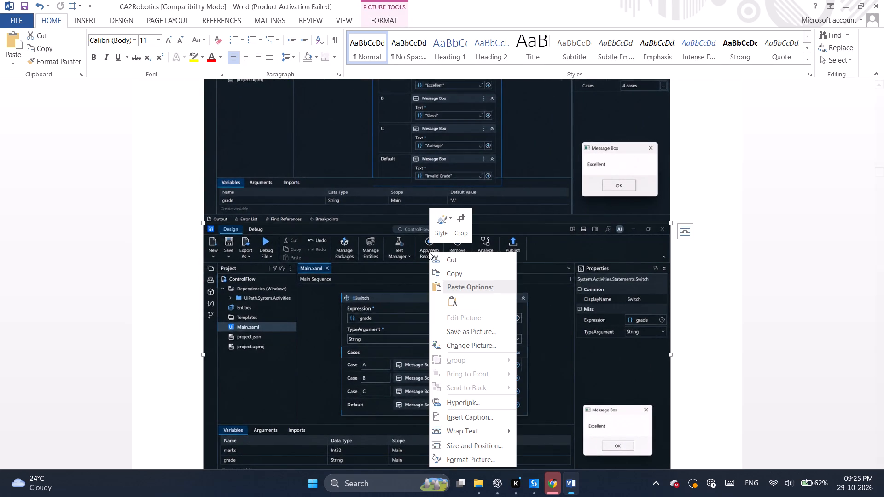
click(463, 216)
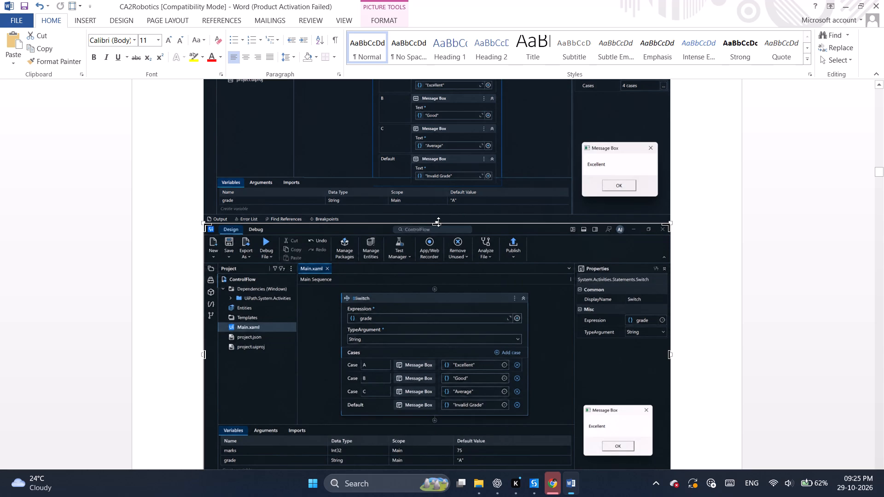
click(436, 226)
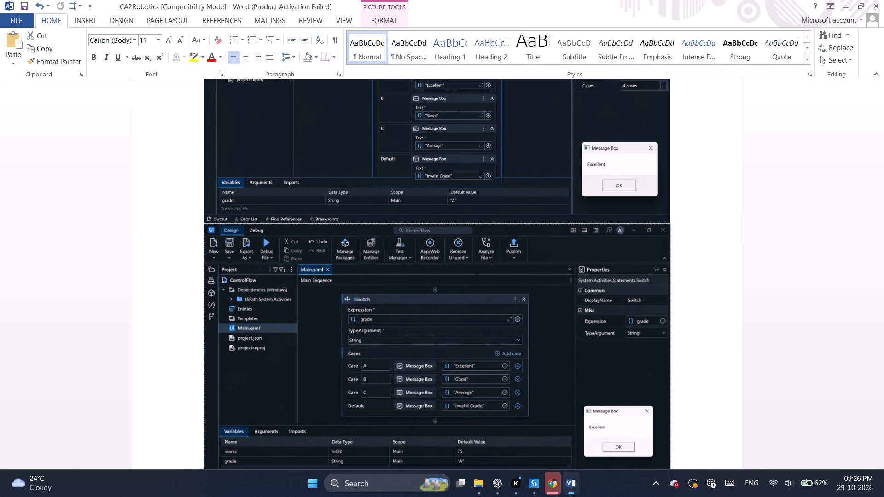
drag(436, 225, 436, 233)
click(696, 251)
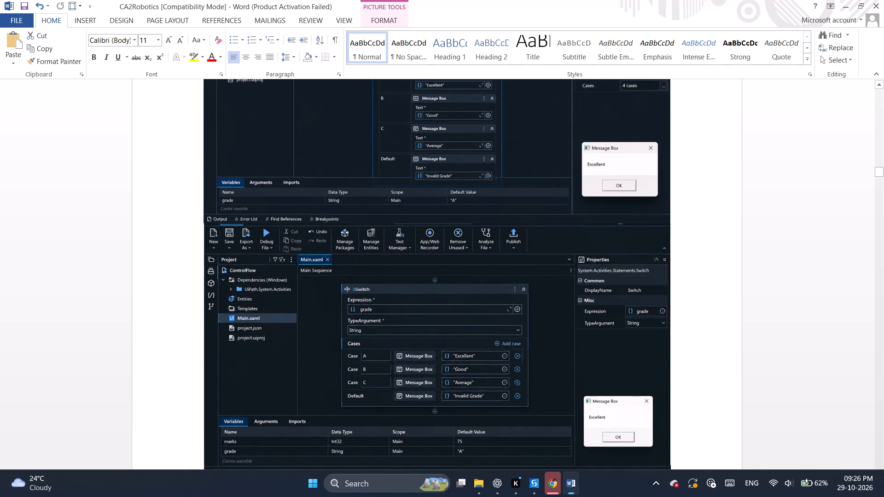
Crop the title-bar strip off the top of the first Switch picture on the following page.
scroll(696, 251, down, 1)
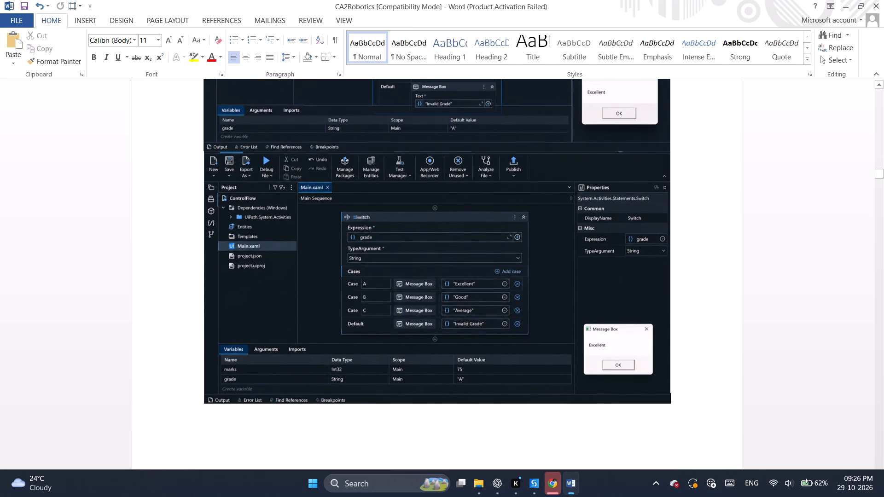
scroll(696, 251, down, 1)
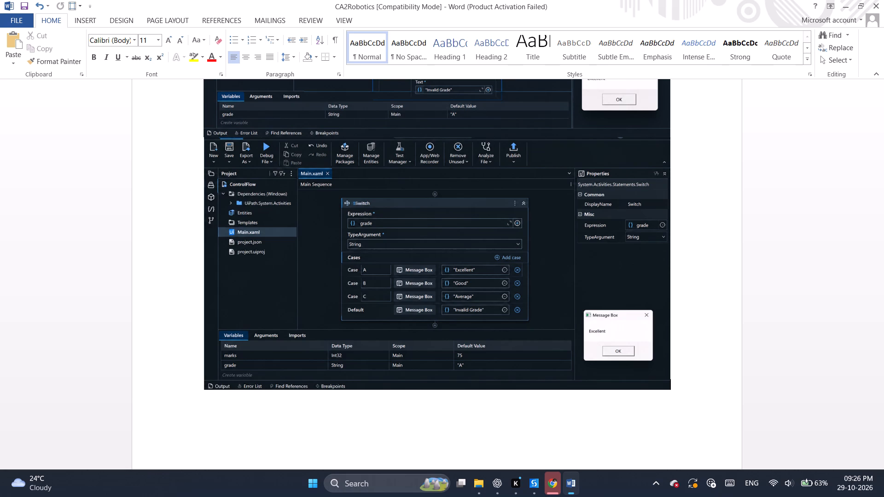
scroll(696, 251, down, 1)
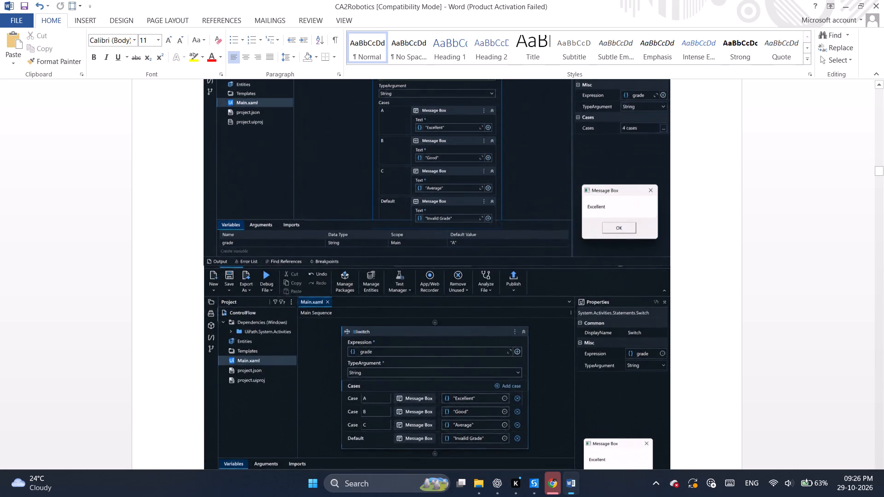
scroll(696, 251, down, 1)
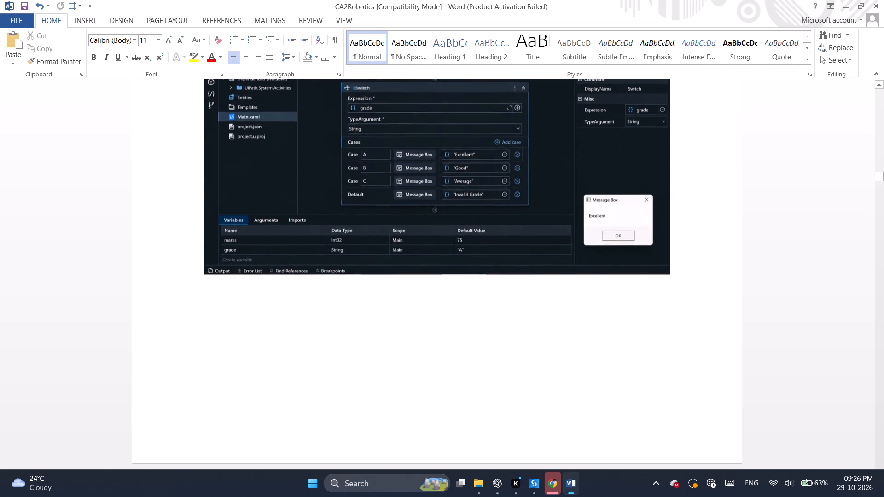
scroll(696, 251, down, 1)
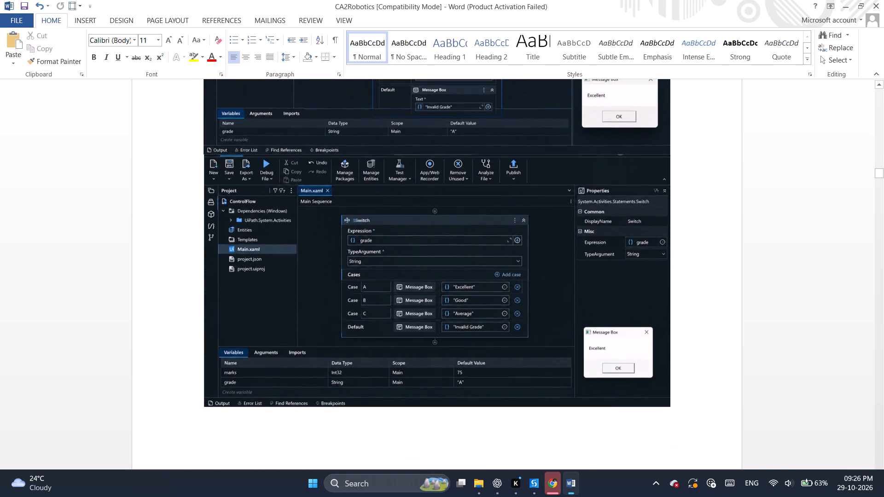
scroll(696, 251, down, 2)
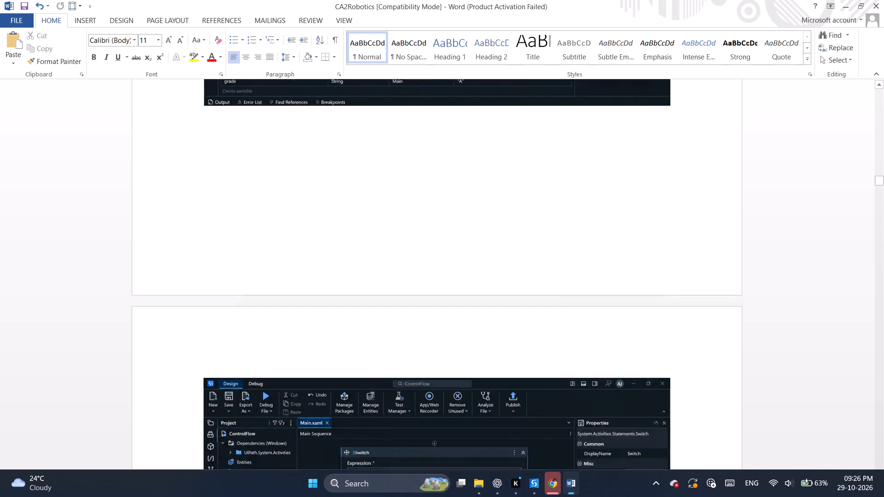
scroll(696, 251, down, 1)
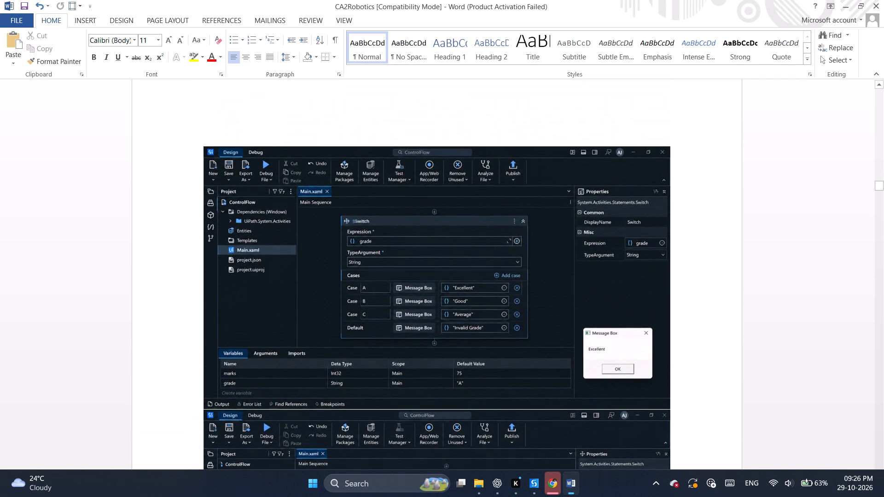
scroll(522, 293, right, 1)
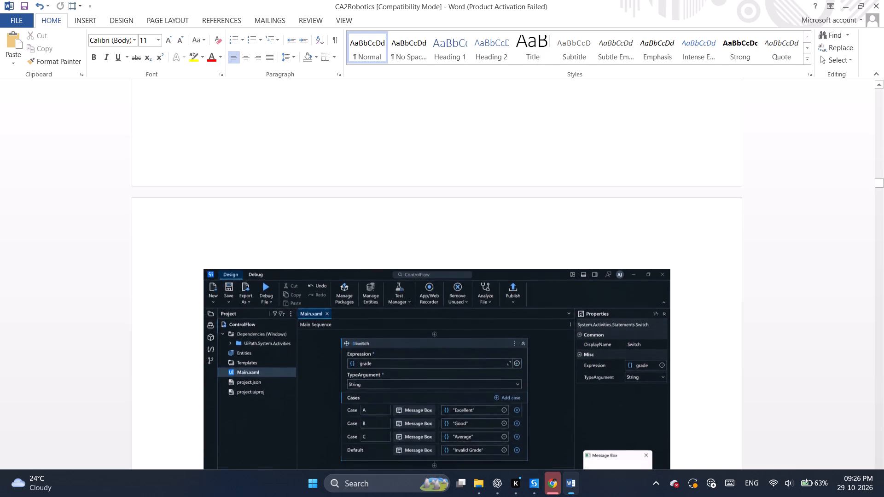
scroll(522, 293, right, 1)
click(522, 293)
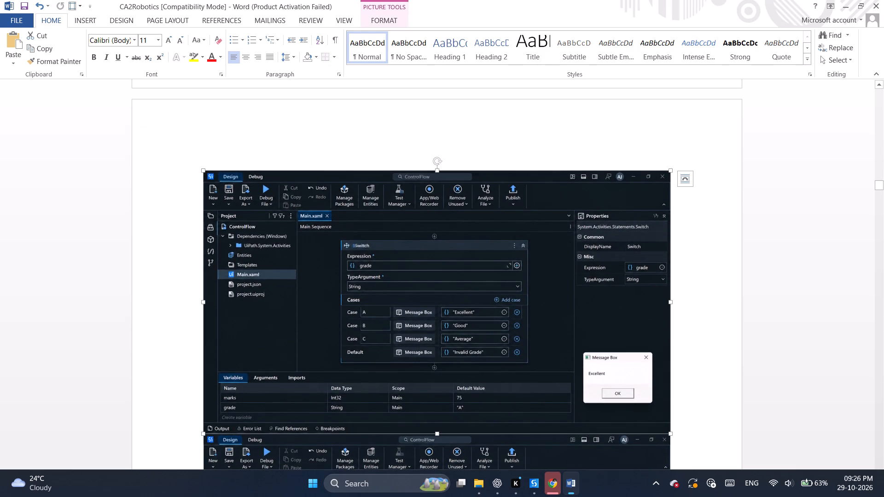
right_click(442, 188)
click(468, 165)
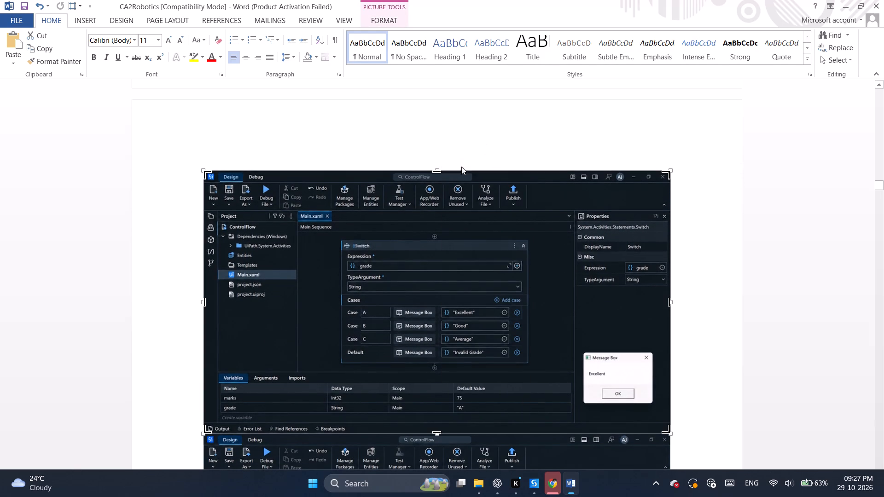
drag(437, 172, 437, 179)
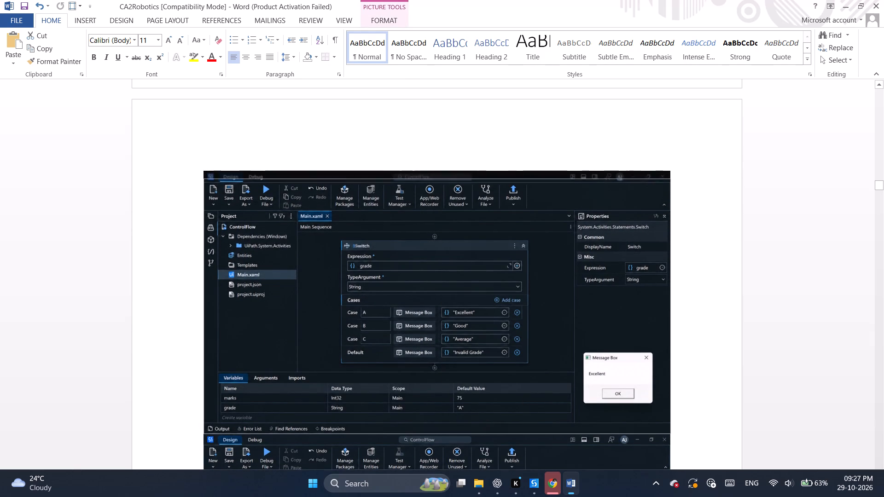
drag(437, 179, 440, 177)
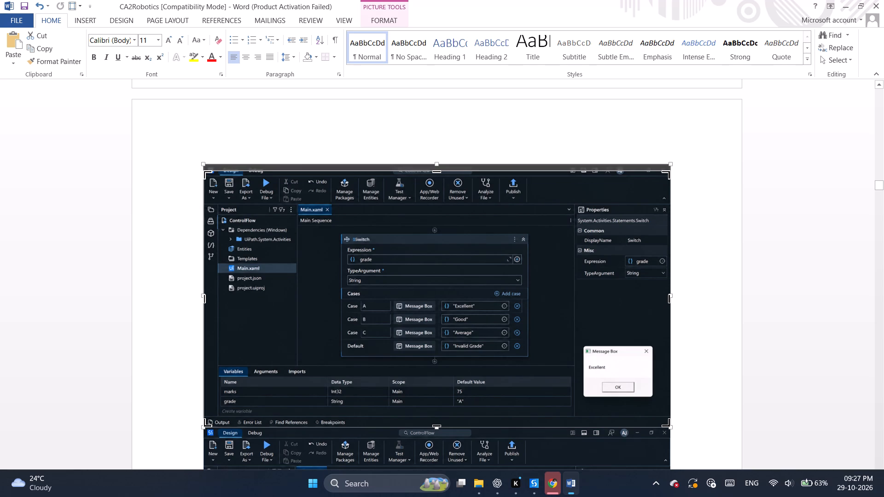
click(437, 171)
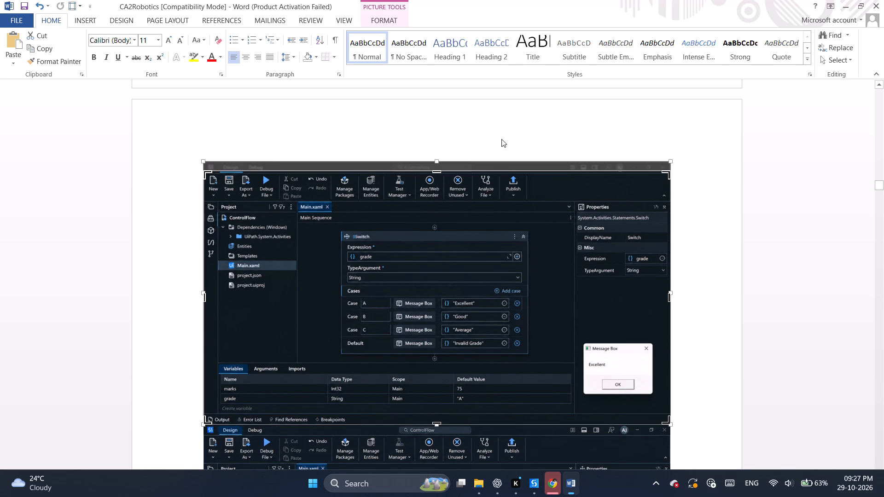
click(501, 139)
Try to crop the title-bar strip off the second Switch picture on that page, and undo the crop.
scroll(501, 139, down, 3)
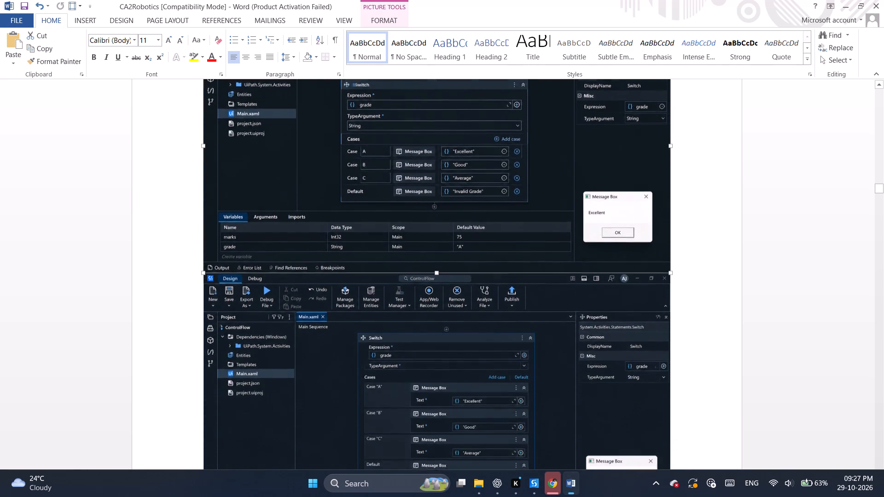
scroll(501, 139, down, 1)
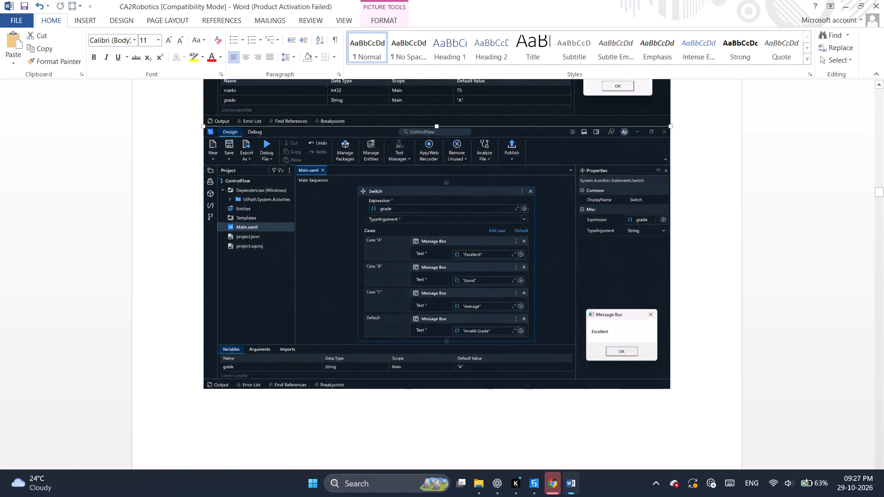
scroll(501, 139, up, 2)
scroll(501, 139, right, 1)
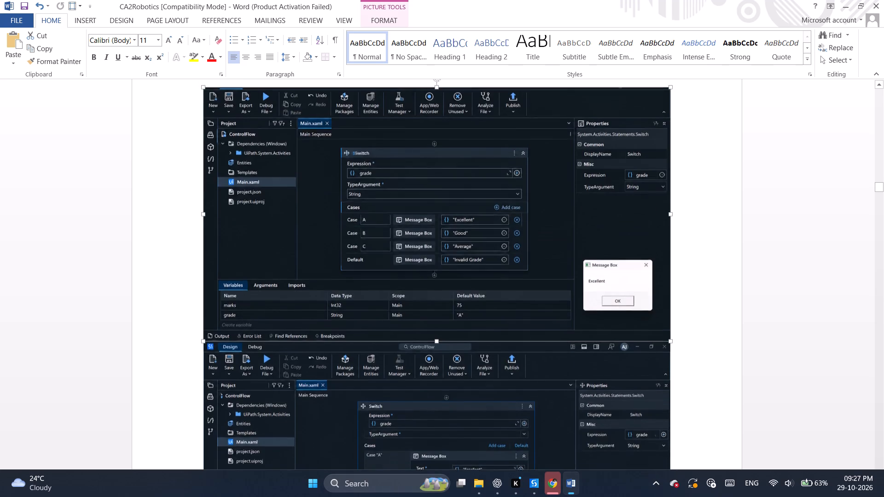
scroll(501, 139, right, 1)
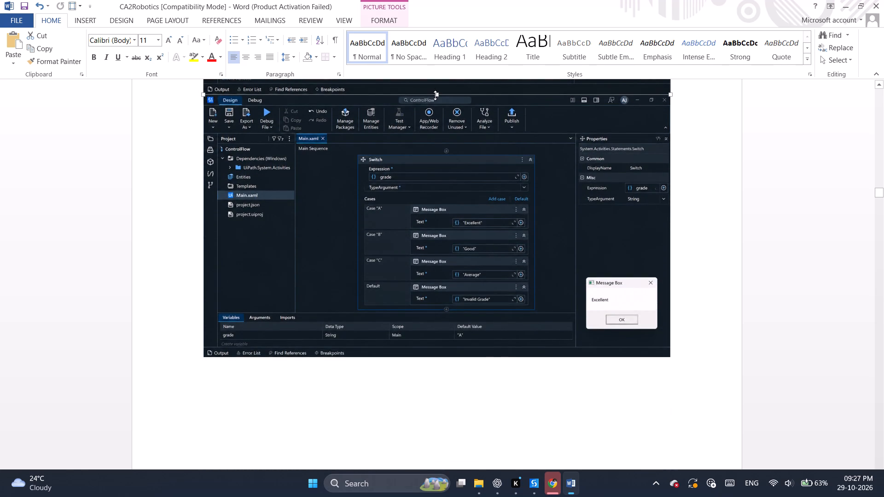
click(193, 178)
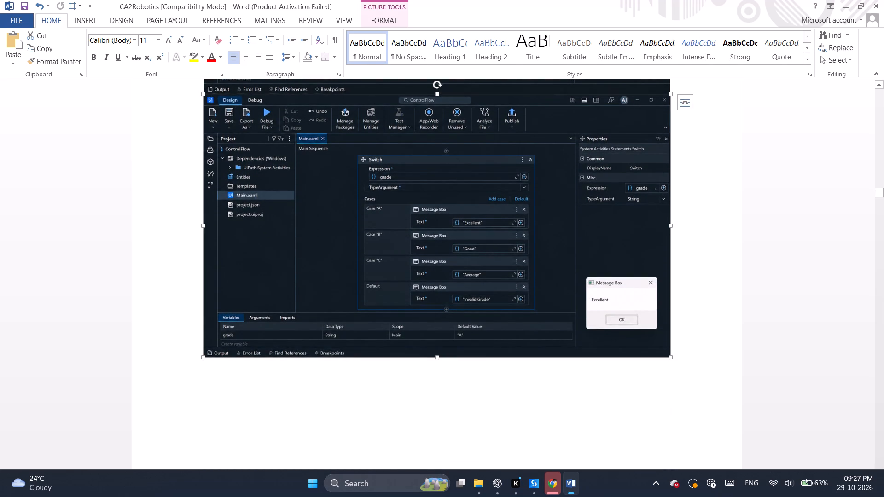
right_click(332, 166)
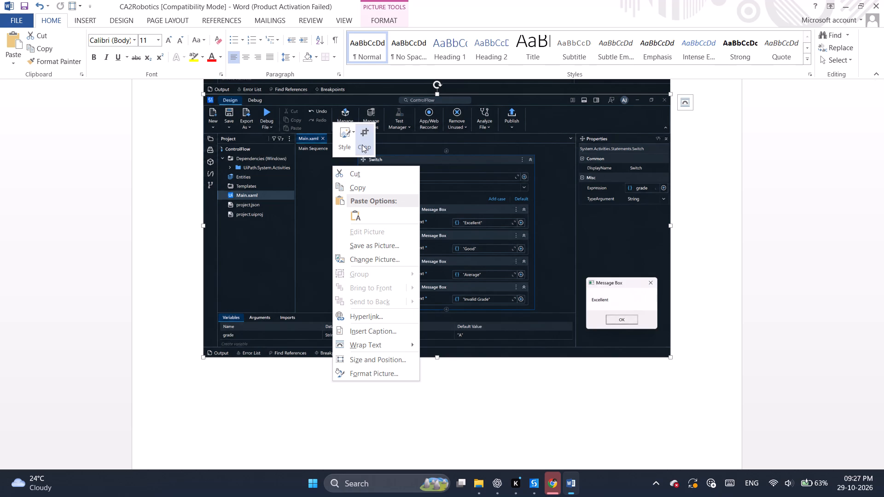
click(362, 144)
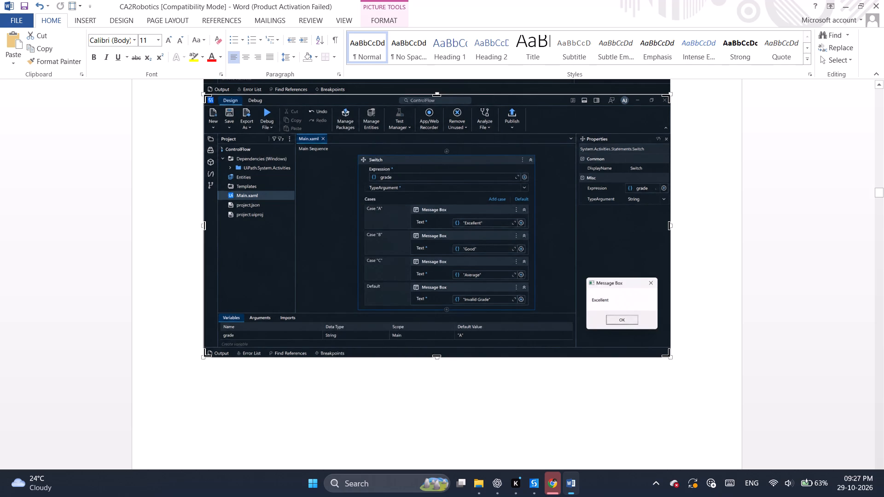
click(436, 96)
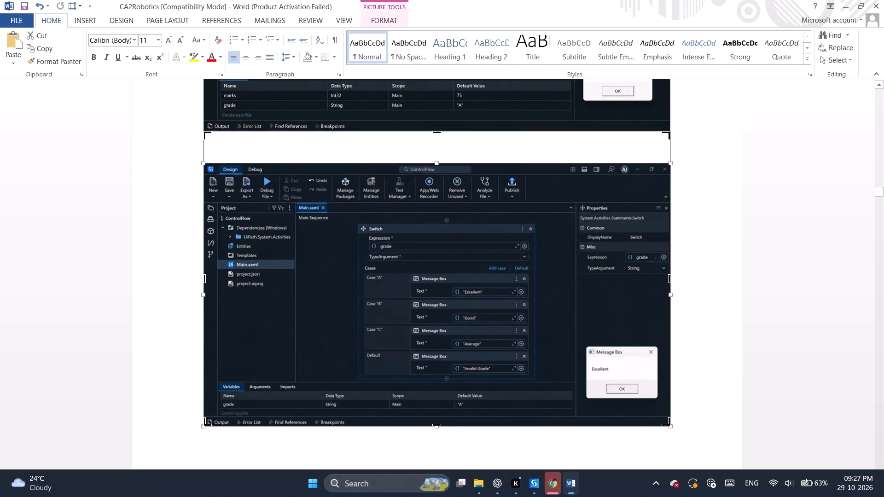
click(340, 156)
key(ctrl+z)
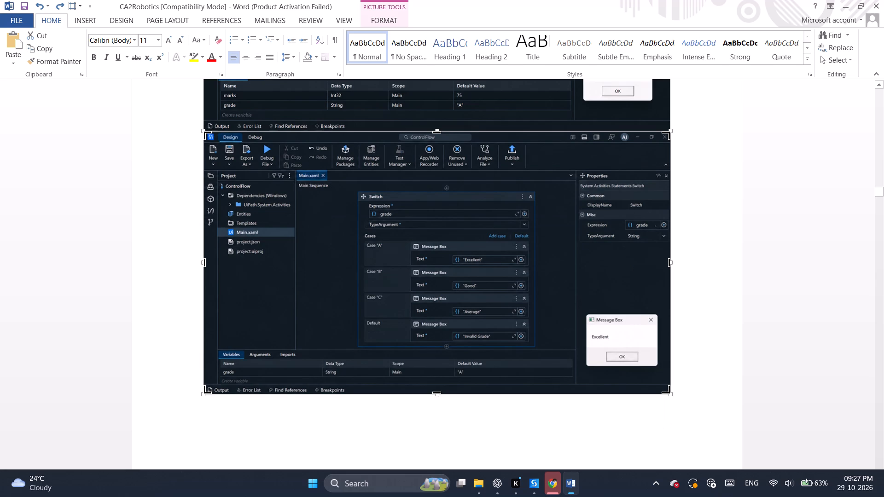
Crop the window title-bar strip off the top of the second Switch picture on this page.
click(435, 133)
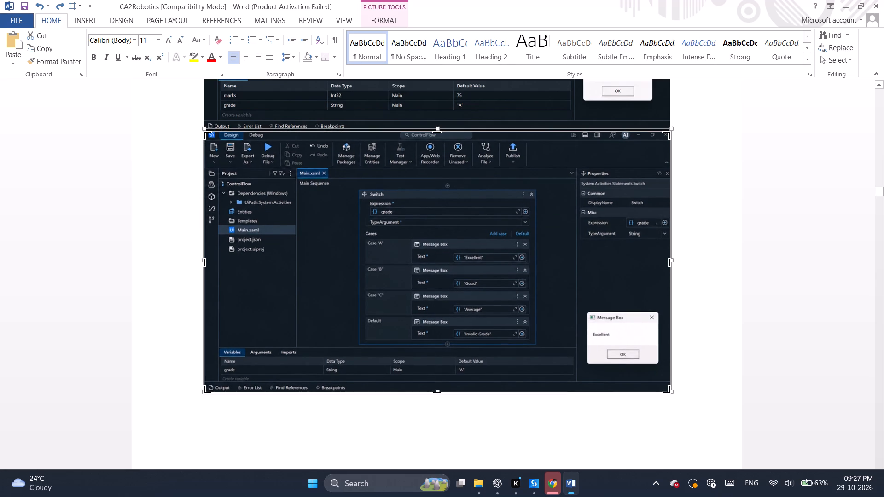
drag(439, 131, 439, 137)
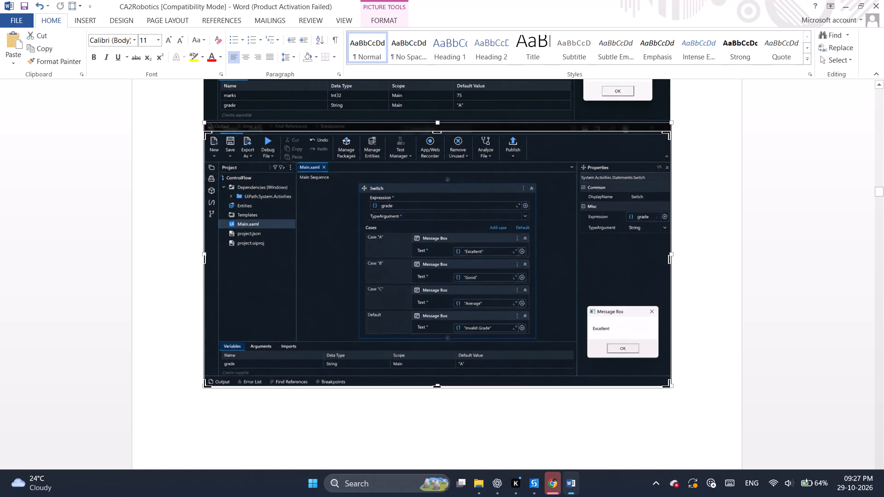
click(704, 166)
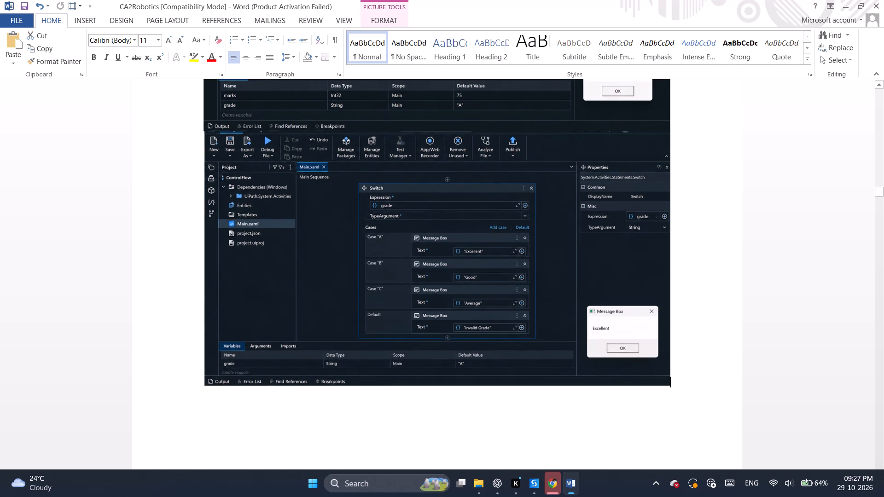
scroll(704, 166, up, 2)
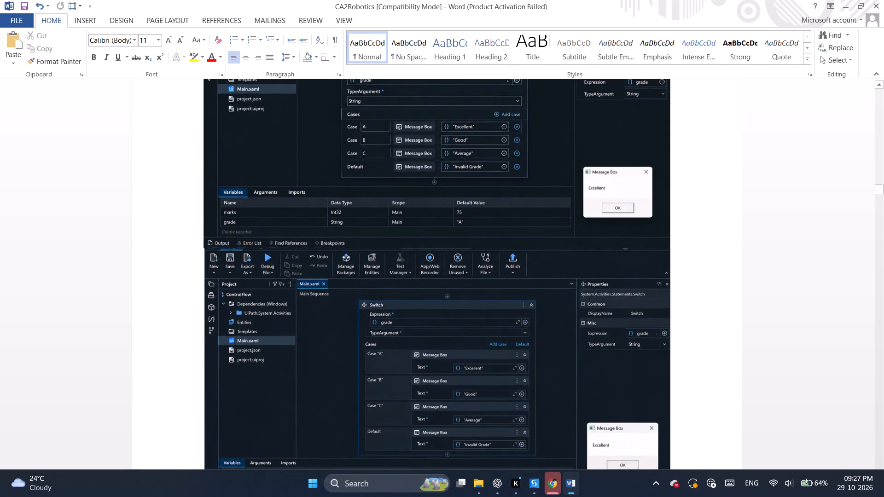
Crop the title-bar strip off the top of the Switch picture at the start of the following page.
scroll(704, 166, down, 3)
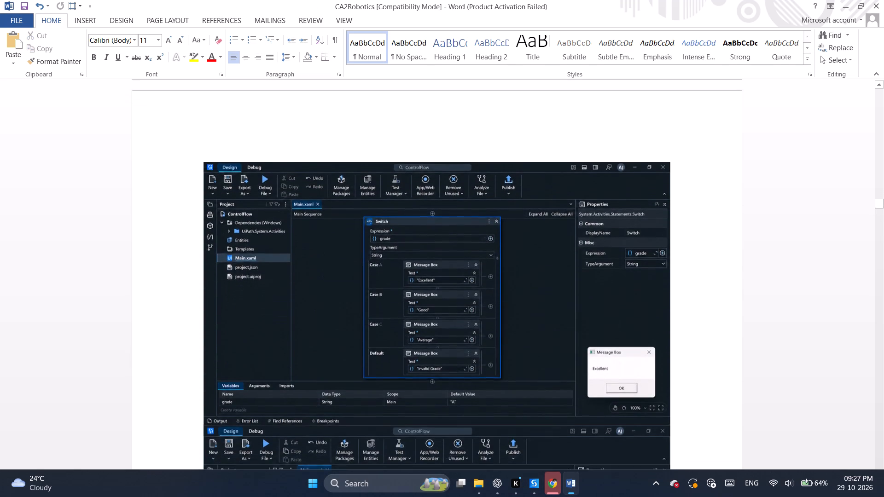
click(611, 200)
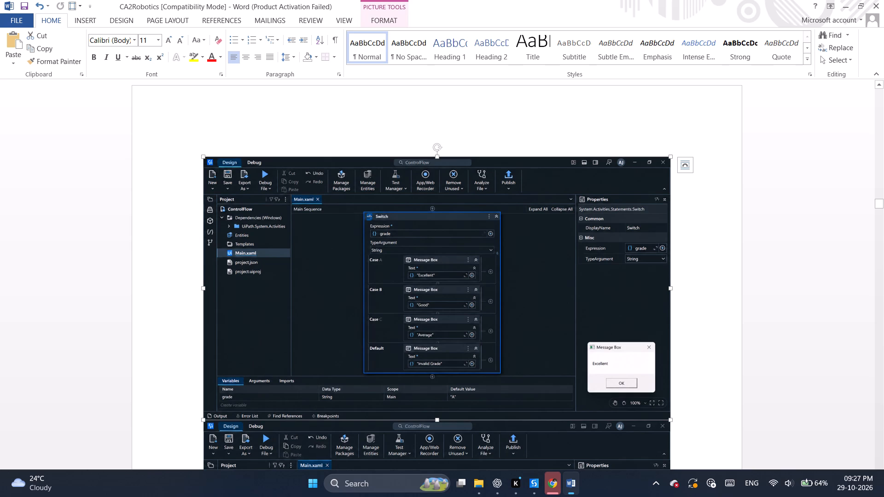
right_click(452, 162)
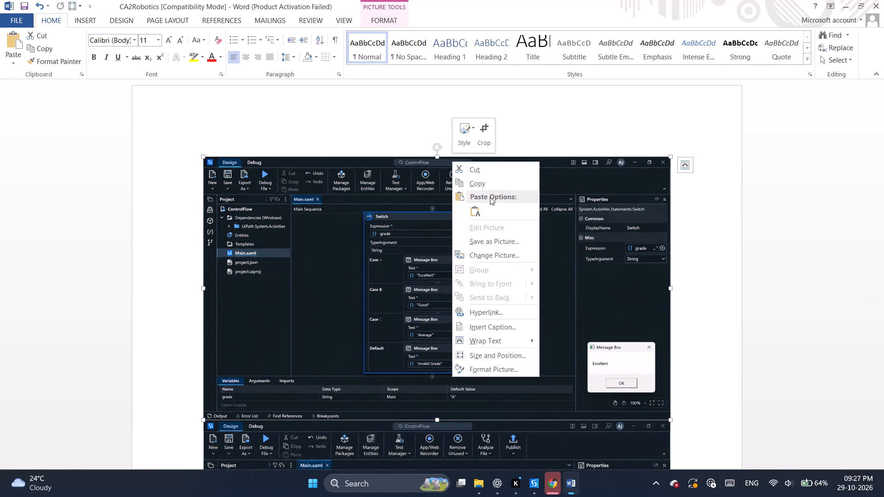
click(484, 145)
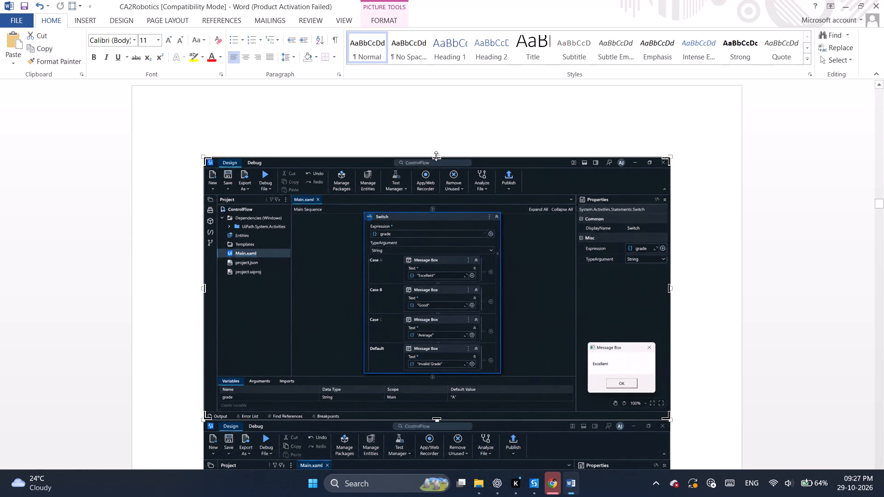
drag(437, 158, 437, 161)
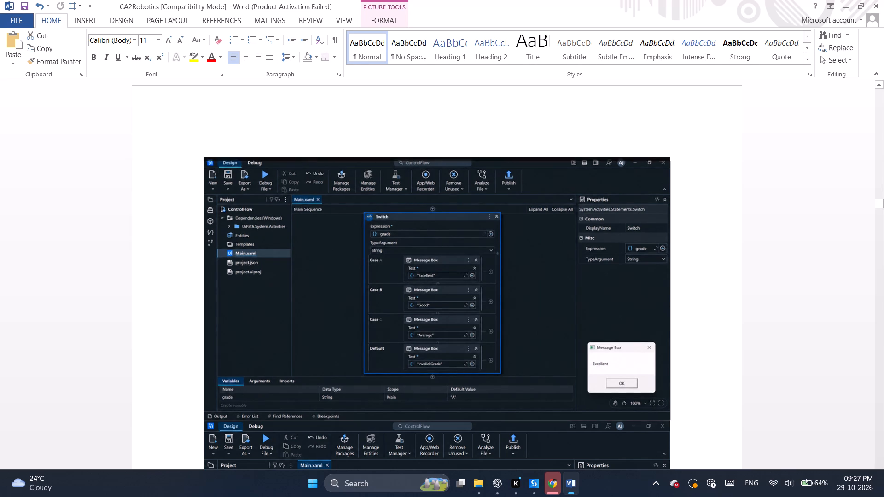
drag(437, 161, 438, 166)
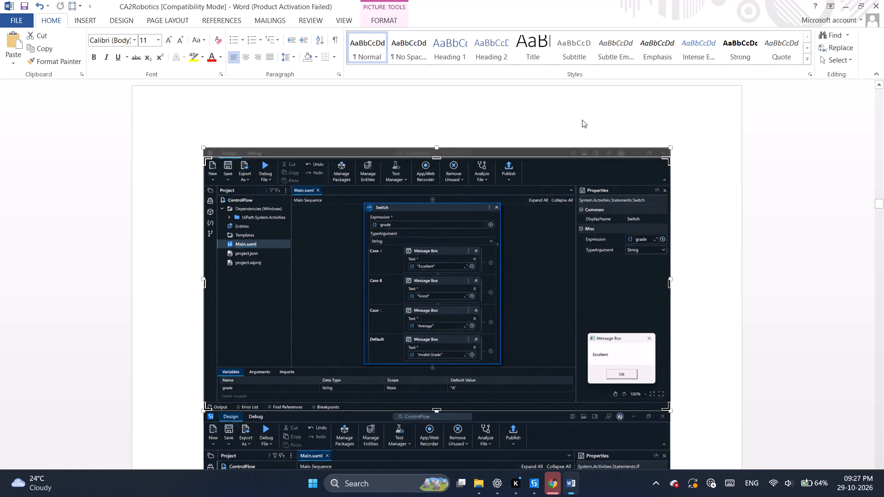
click(582, 120)
Crop the title-bar strip off the top of the If picture just above the CO3 QUES- 4 heading.
scroll(582, 120, down, 1)
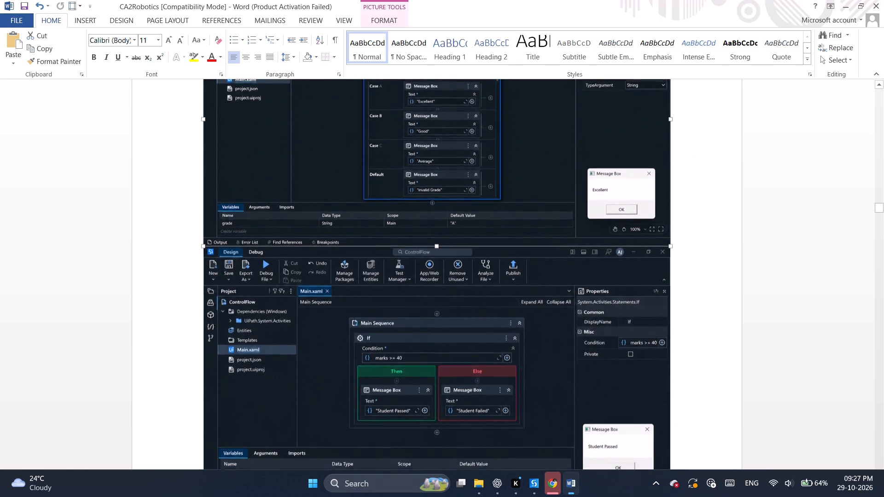
scroll(582, 120, down, 2)
right_click(449, 191)
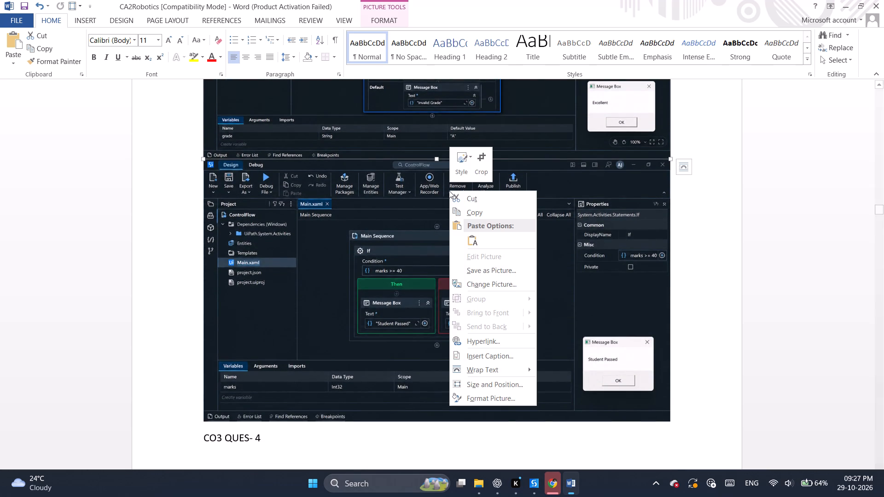
click(420, 197)
right_click(420, 197)
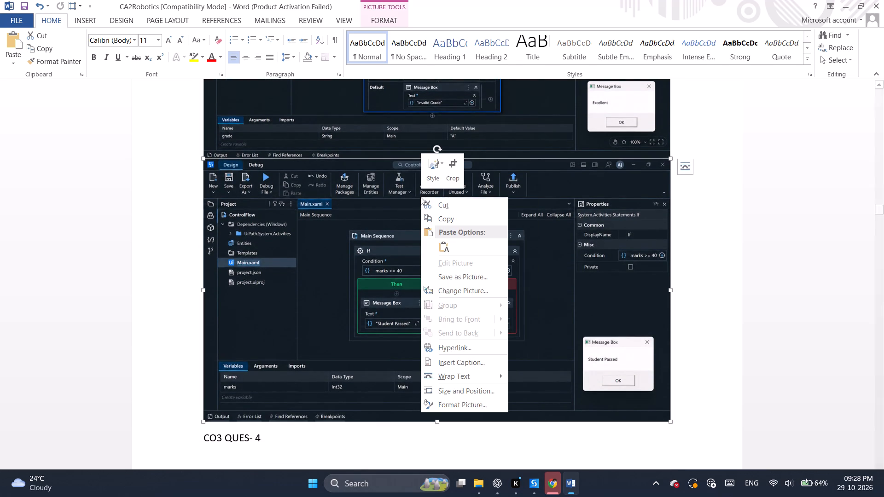
click(451, 162)
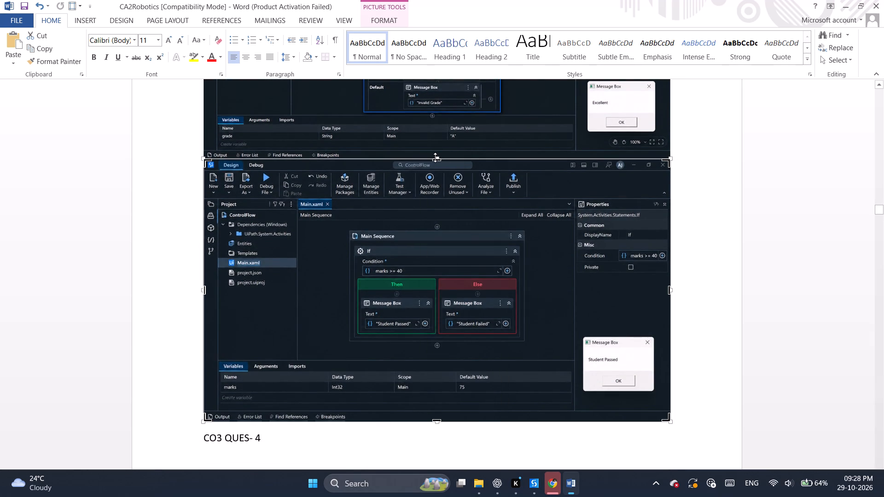
drag(436, 161, 436, 168)
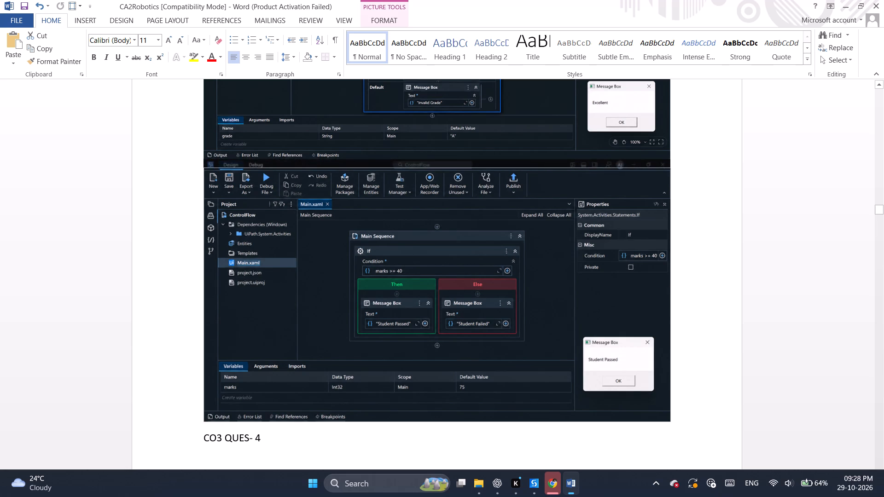
drag(436, 168, 437, 168)
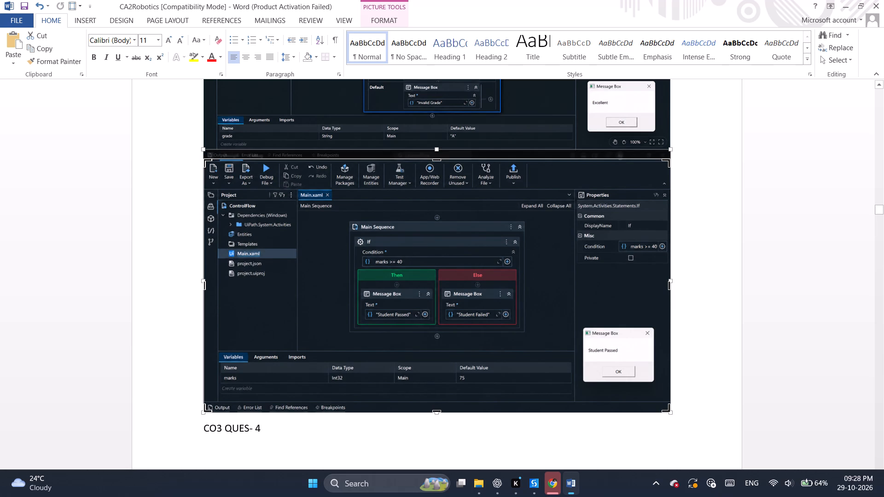
click(625, 438)
click(579, 417)
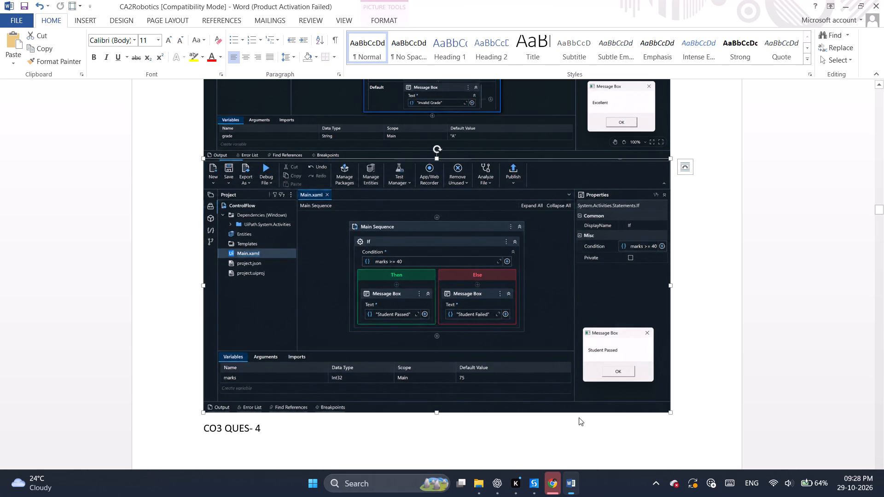
Insert six blank lines before the CO3 QUES- 4 heading to move it onto the next page.
click(204, 429)
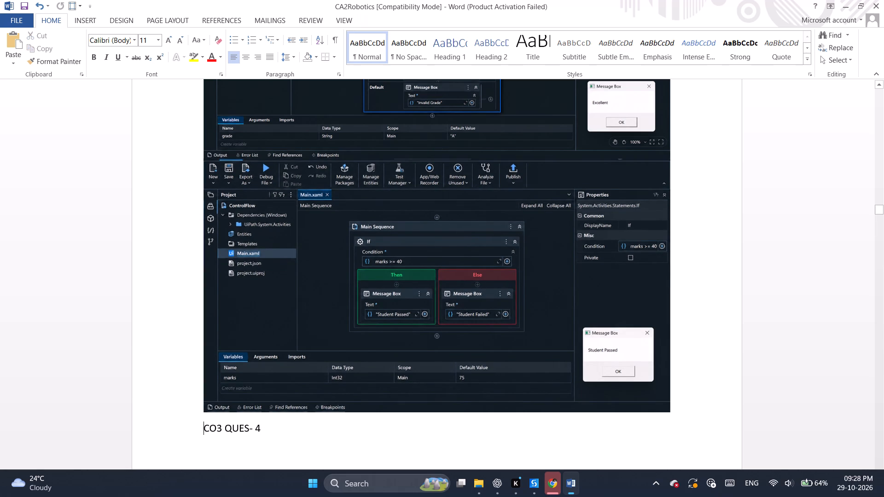
key(Return)
key(Return)
key(Return)
key(Return)
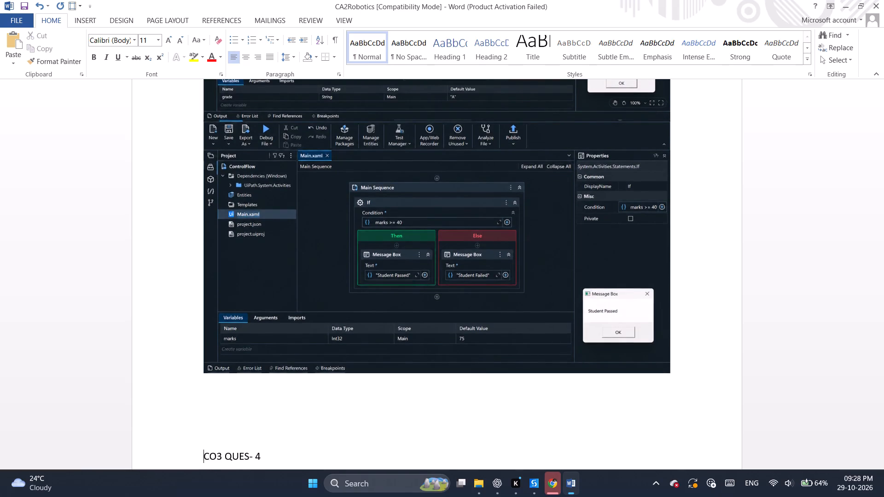
key(Return)
key(Return)
Crop the title-bar strip off the top of the first picture under the CO3 QUES- 4 heading.
scroll(204, 429, down, 1)
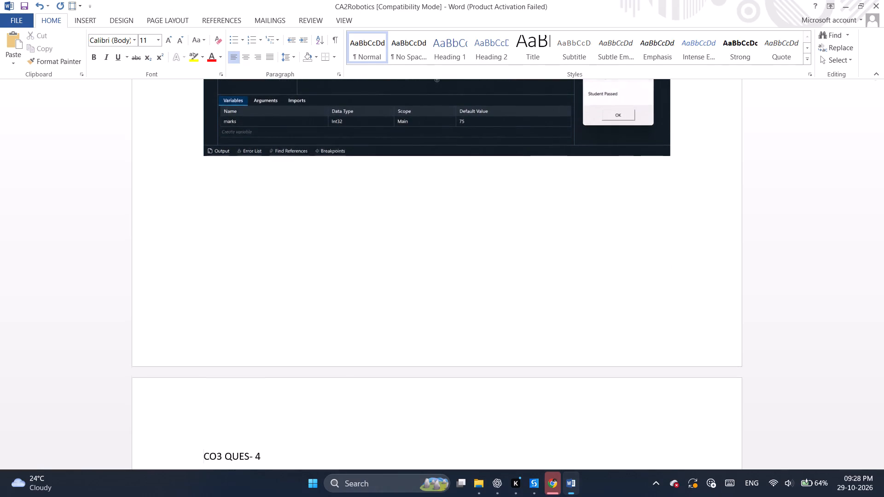
scroll(204, 429, down, 1)
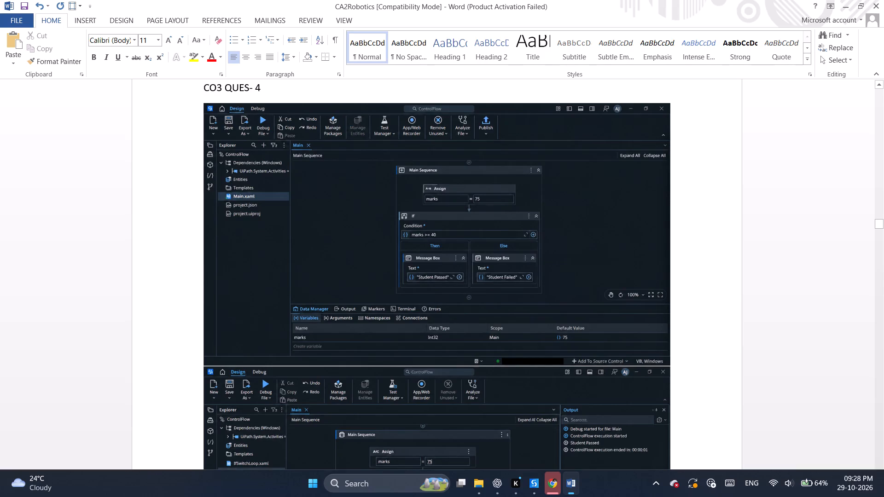
right_click(462, 156)
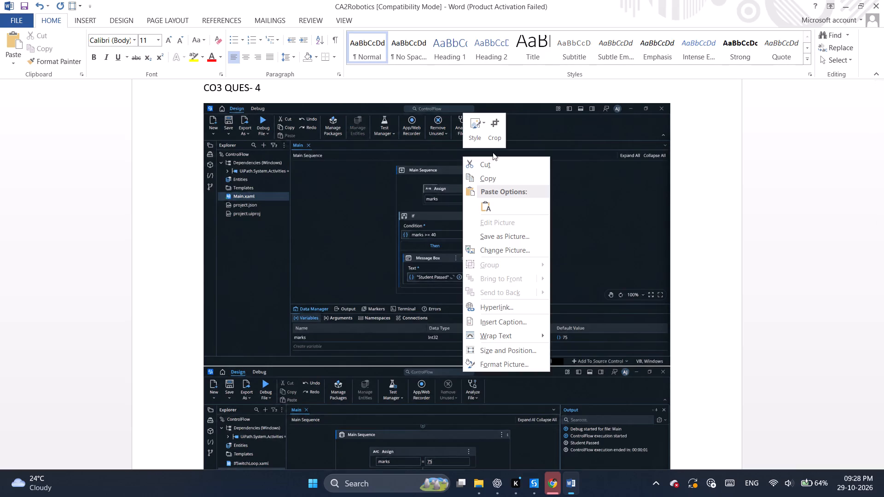
click(493, 134)
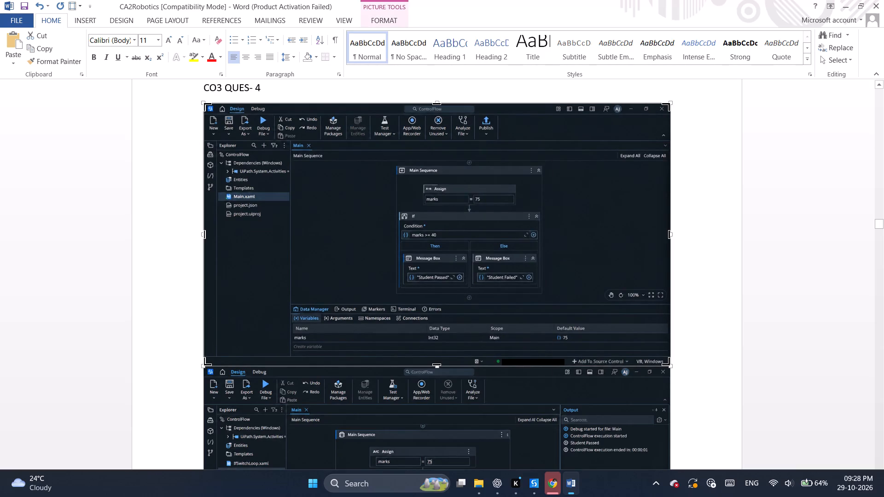
drag(438, 103, 439, 113)
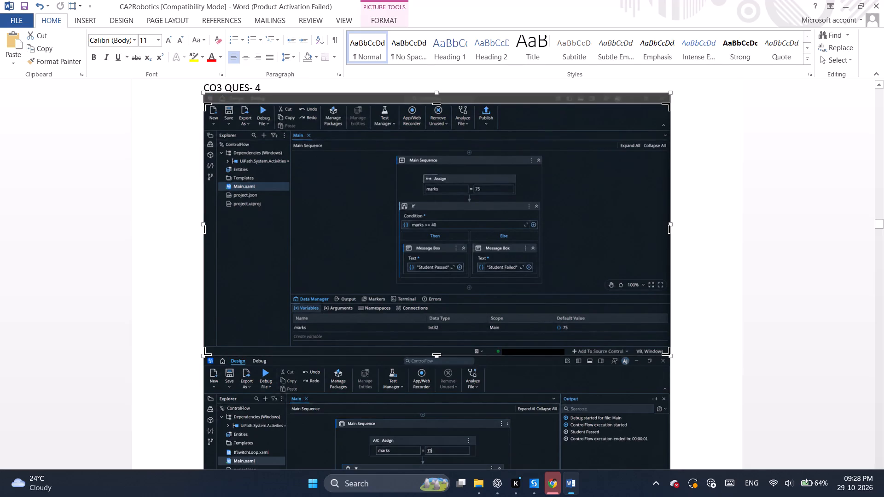
click(735, 186)
Crop the status-bar strip with the account name off the bottom of the first CO3 QUES- 4 picture.
scroll(735, 186, down, 1)
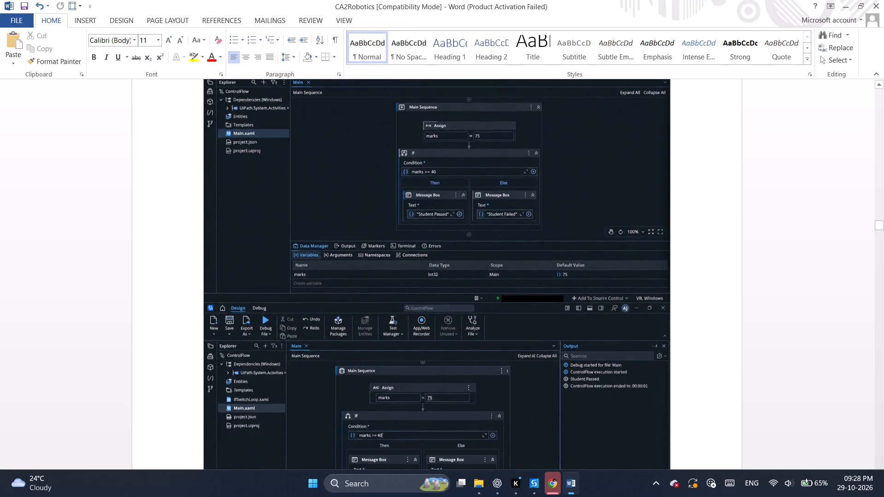
scroll(735, 186, down, 1)
click(506, 252)
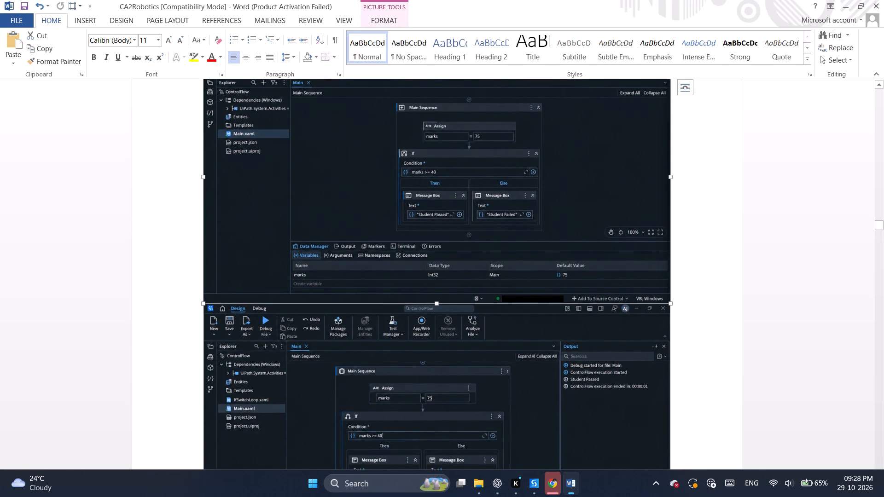
right_click(435, 138)
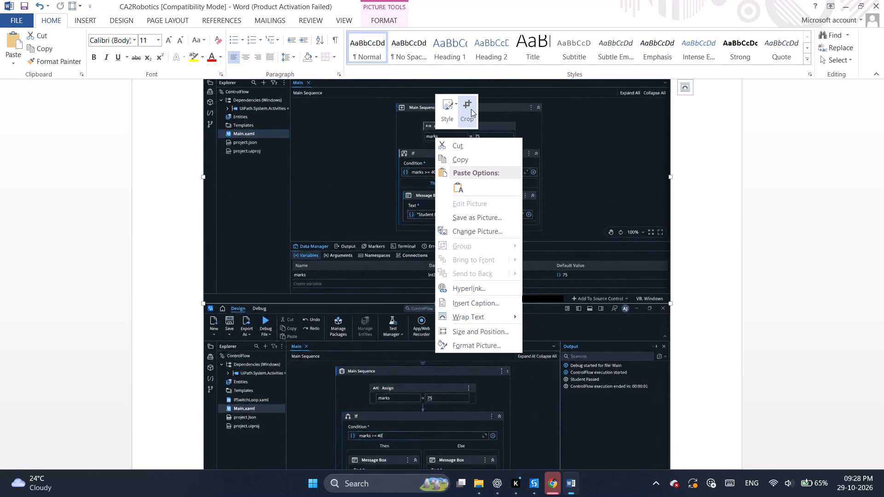
click(471, 109)
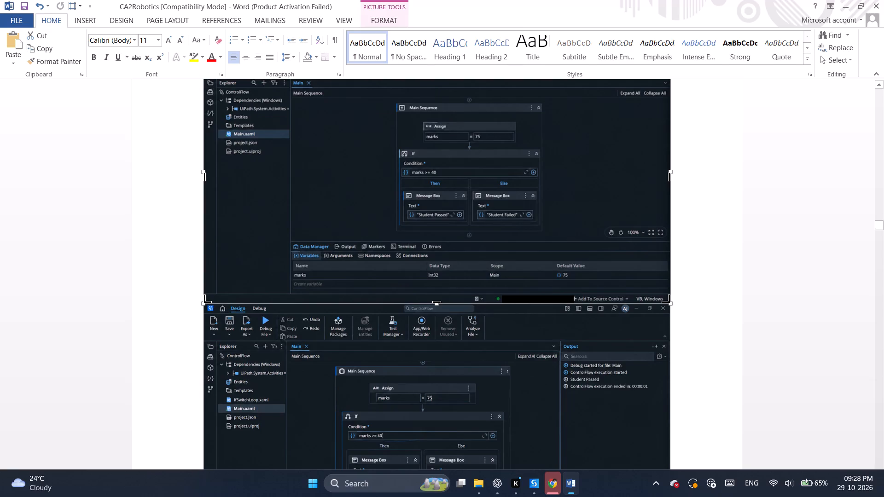
drag(438, 301, 438, 297)
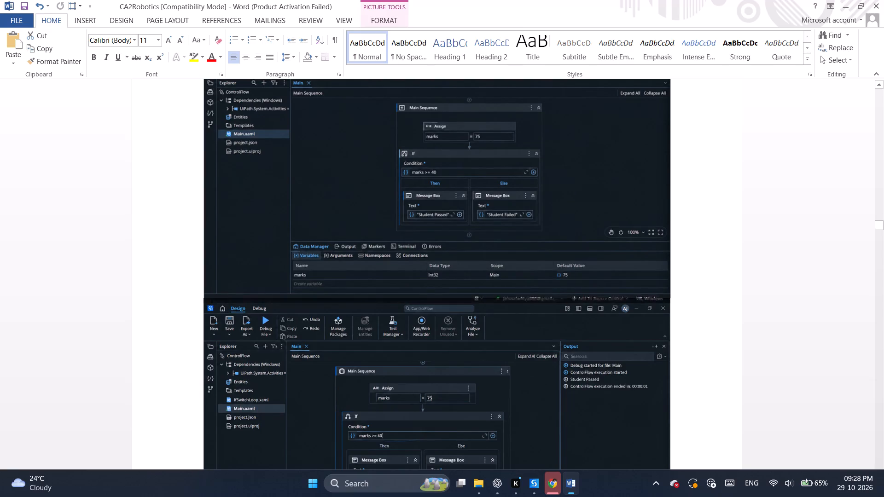
drag(438, 297, 438, 295)
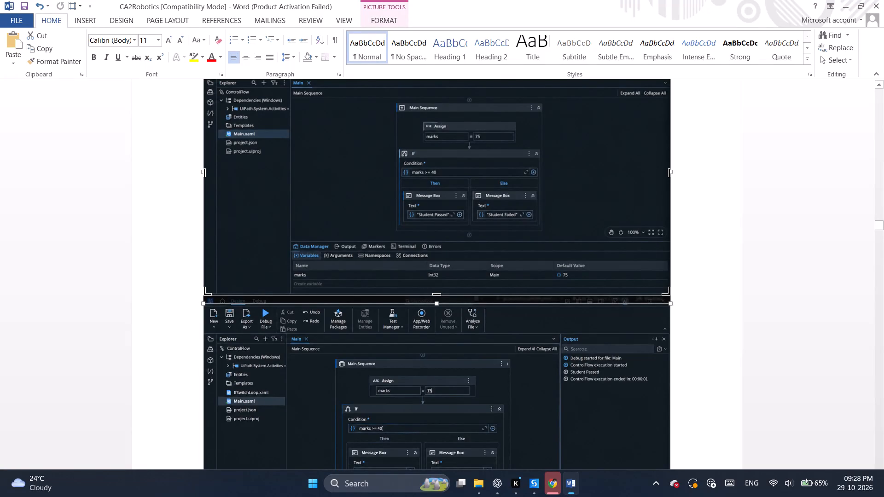
click(699, 213)
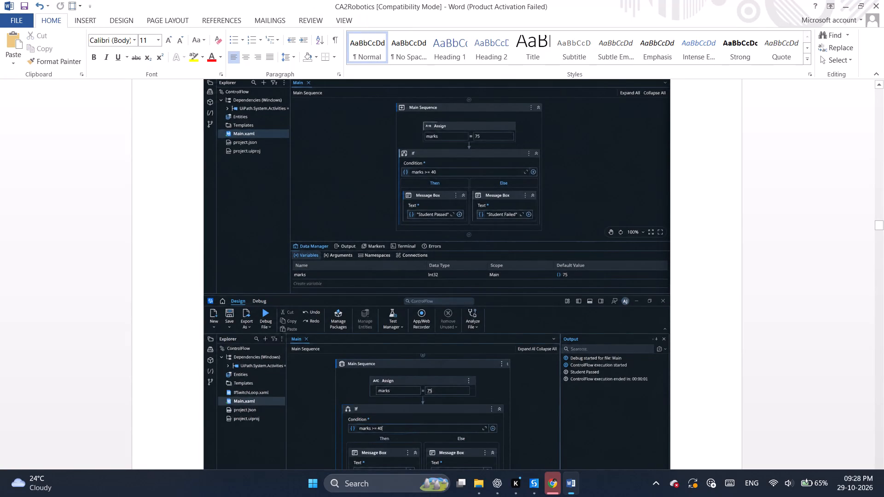
Crop the title-bar strip off the top and the status-bar strip off the bottom of the second CO3 QUES- 4 picture.
right_click(399, 319)
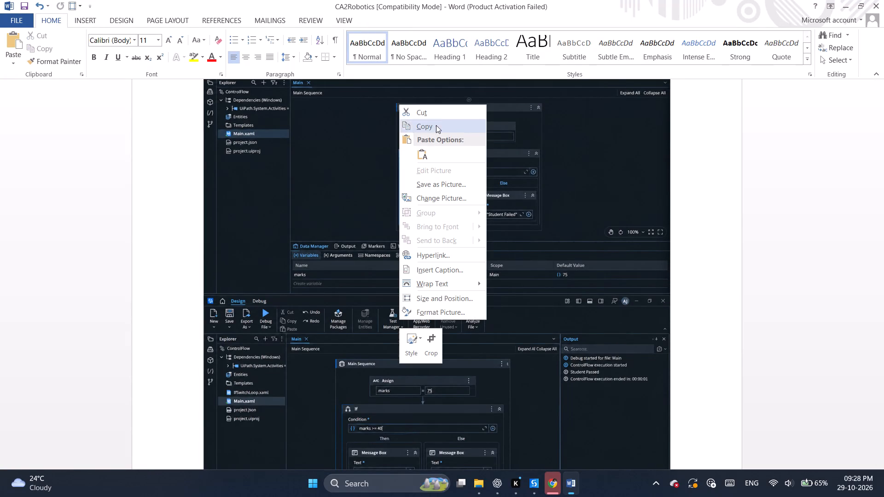
click(429, 337)
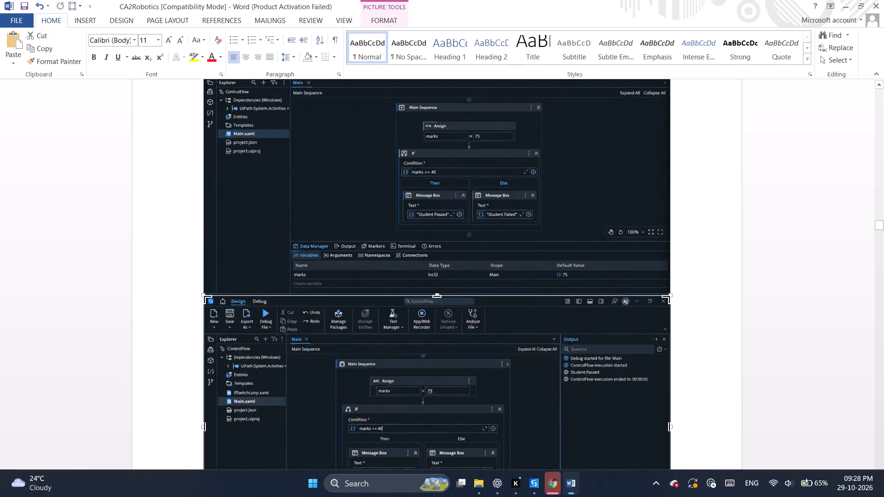
drag(436, 296, 436, 304)
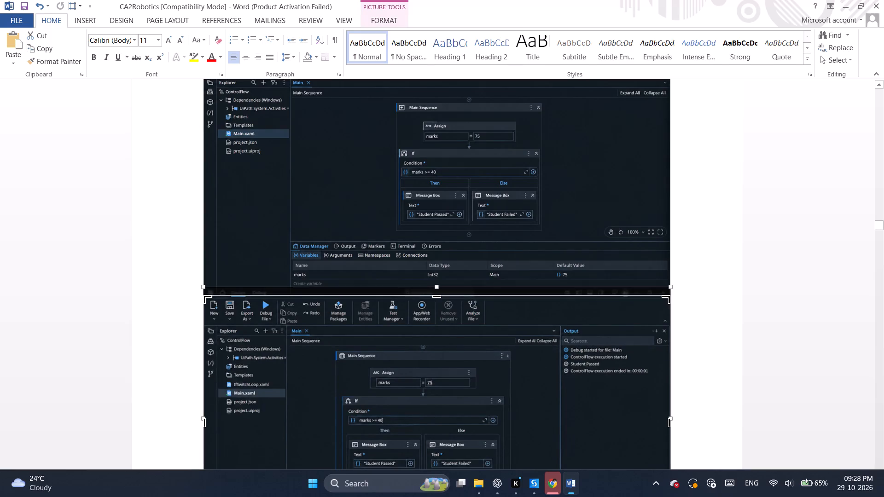
scroll(436, 304, down, 2)
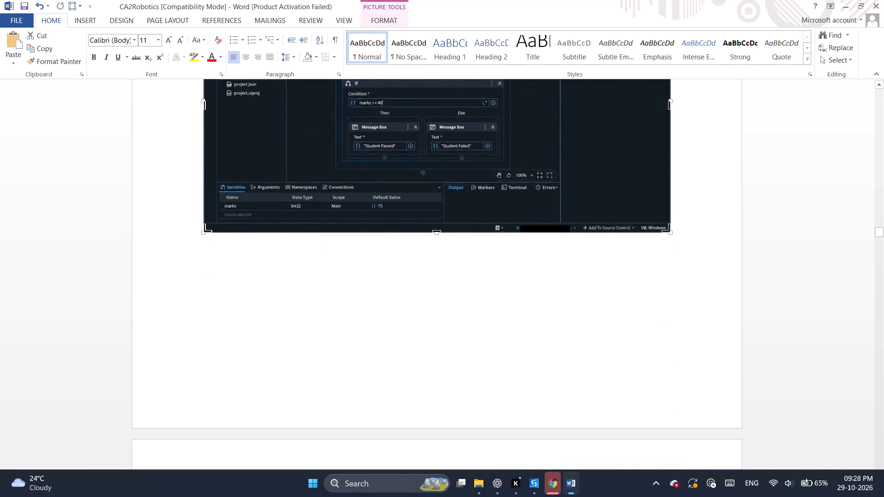
drag(438, 231, 438, 225)
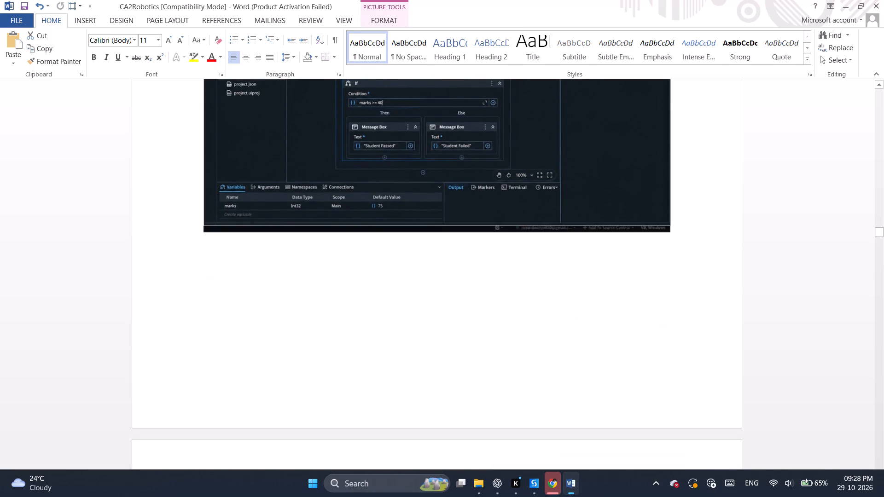
drag(438, 225, 438, 225)
click(555, 263)
Crop the title-bar strip off the top of the following picture, the one showing the If activity's properties.
scroll(555, 263, up, 1)
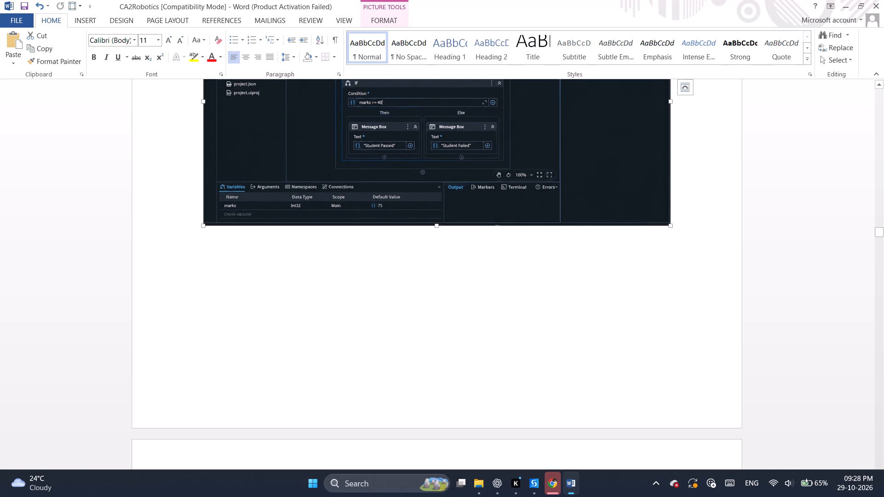
scroll(555, 263, up, 2)
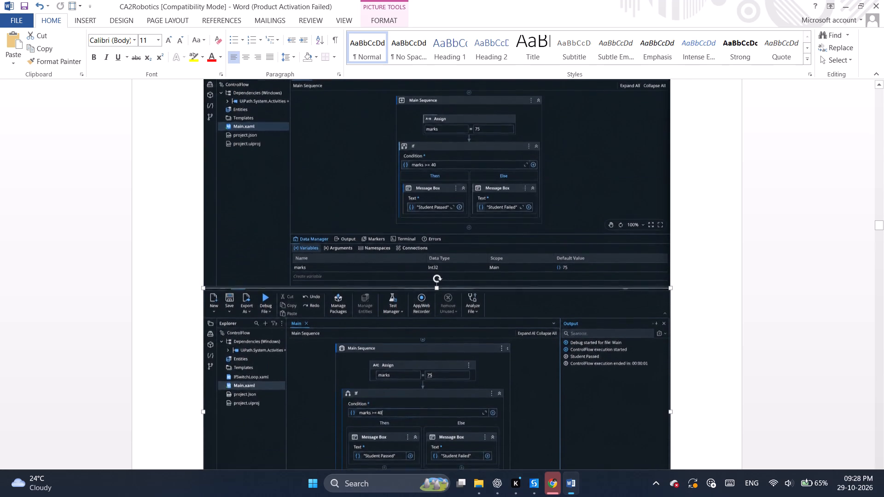
scroll(555, 263, up, 1)
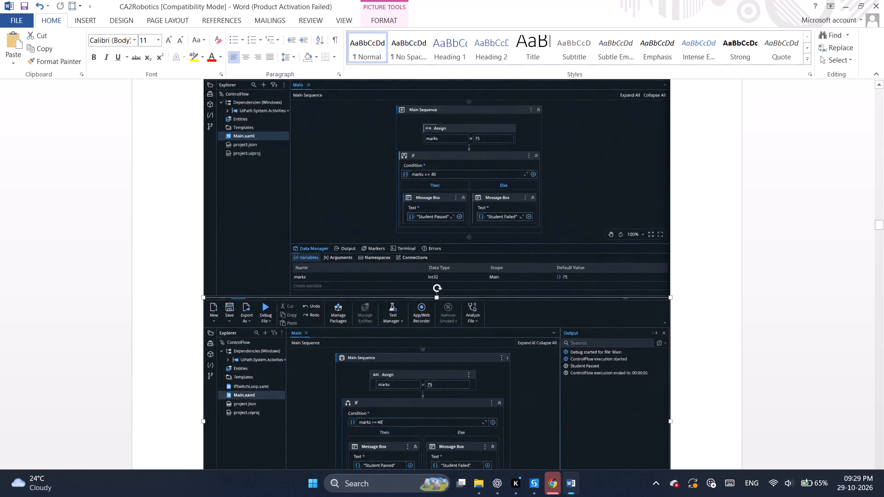
scroll(555, 263, down, 1)
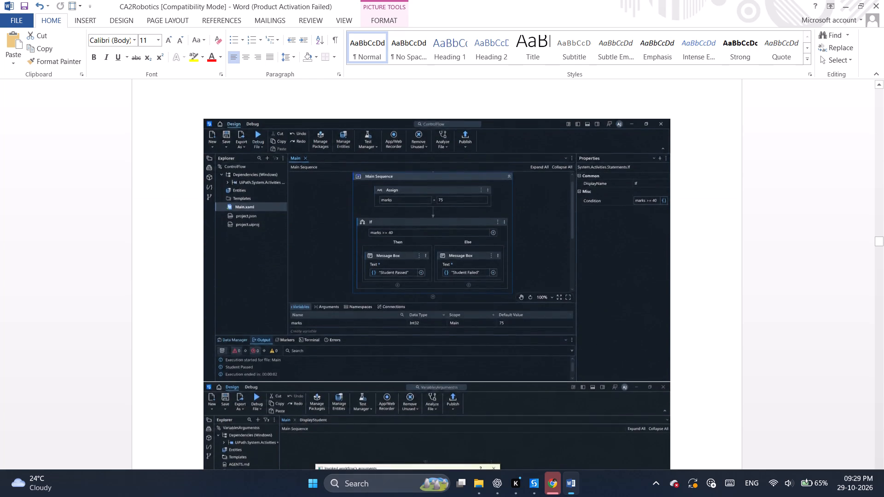
scroll(555, 263, down, 1)
right_click(555, 263)
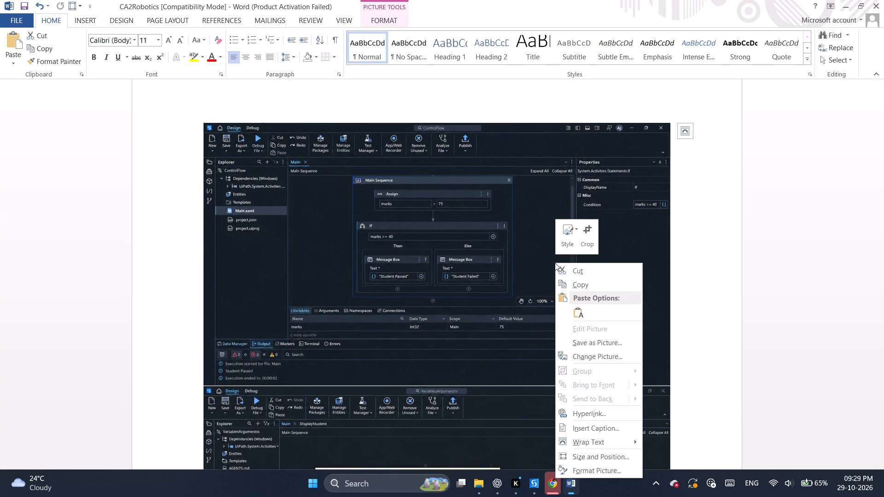
click(590, 238)
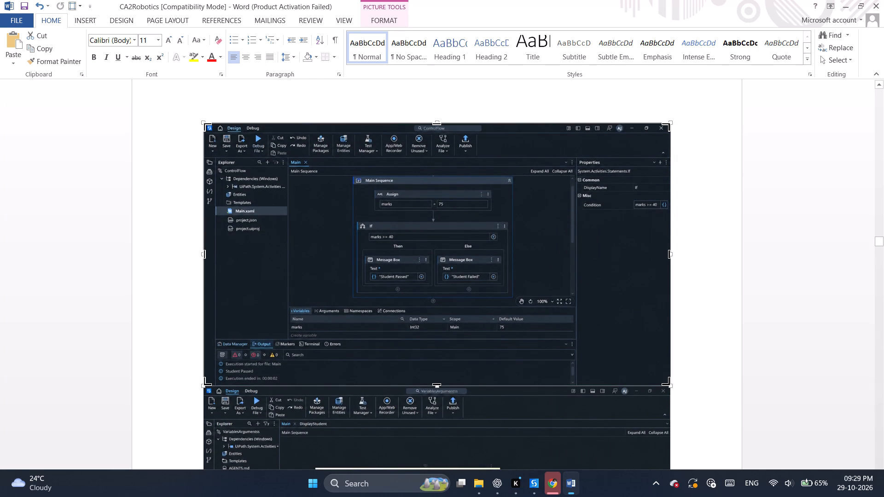
drag(439, 123, 439, 132)
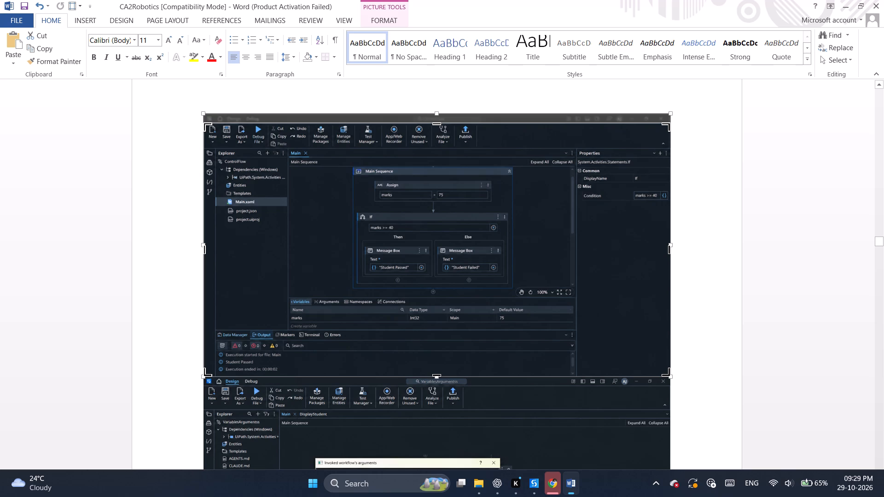
click(439, 375)
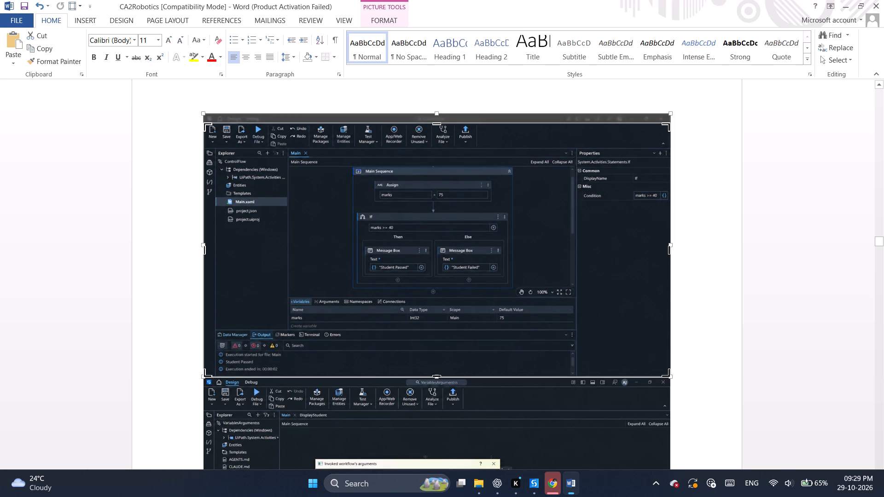
click(692, 322)
Crop the title-bar strip and the account status-bar strip off the picture showing the Invoked workflow's arguments dialog.
scroll(692, 322, down, 1)
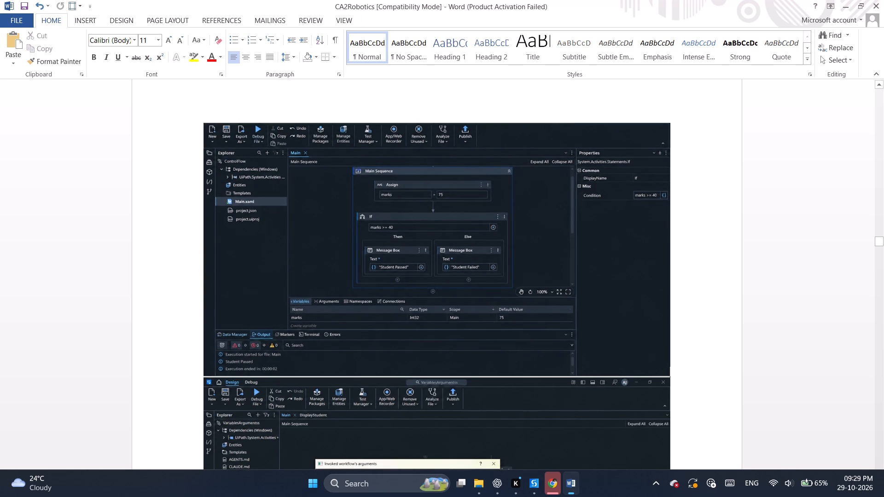
scroll(692, 322, down, 1)
click(599, 333)
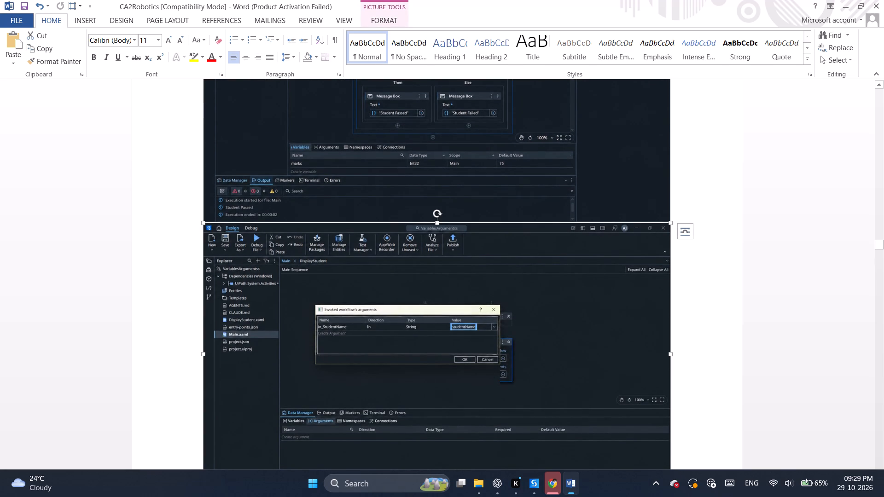
click(439, 222)
right_click(448, 246)
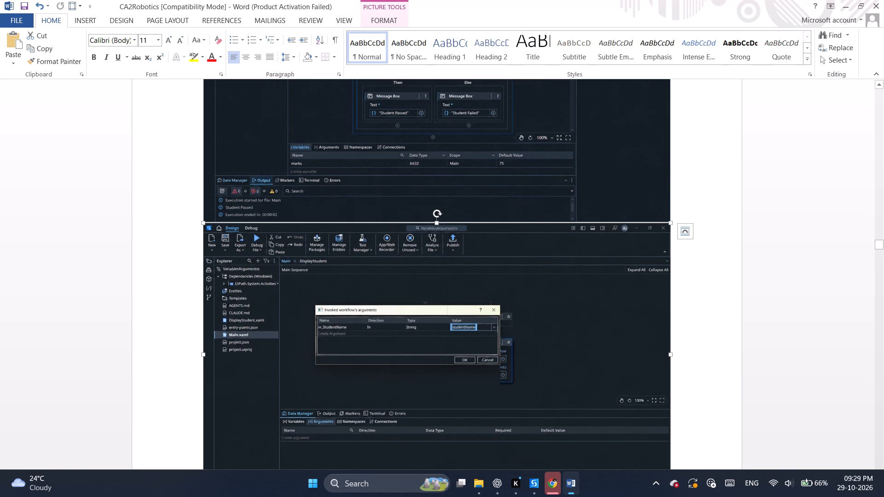
click(480, 218)
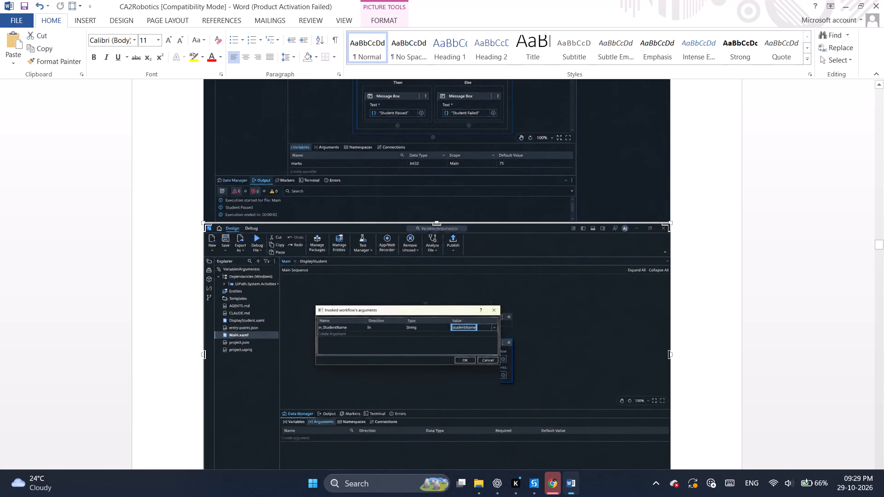
click(437, 225)
drag(438, 225, 437, 228)
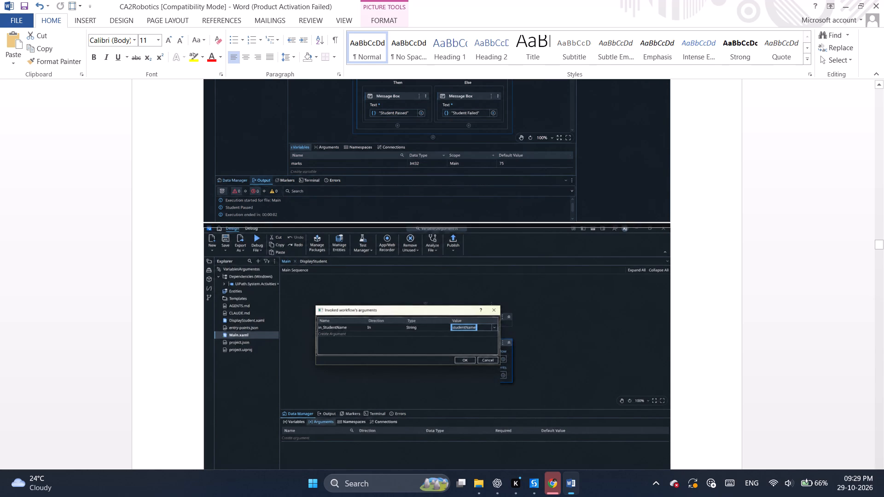
drag(437, 228, 437, 231)
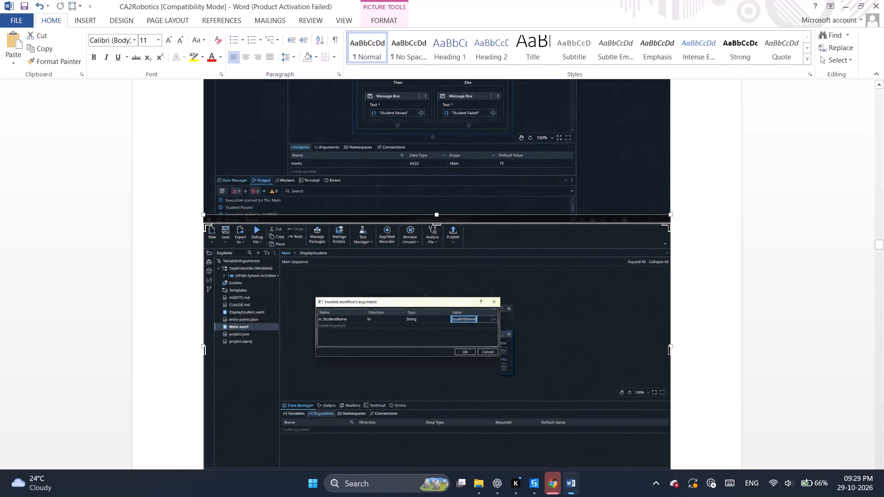
scroll(569, 276, down, 1)
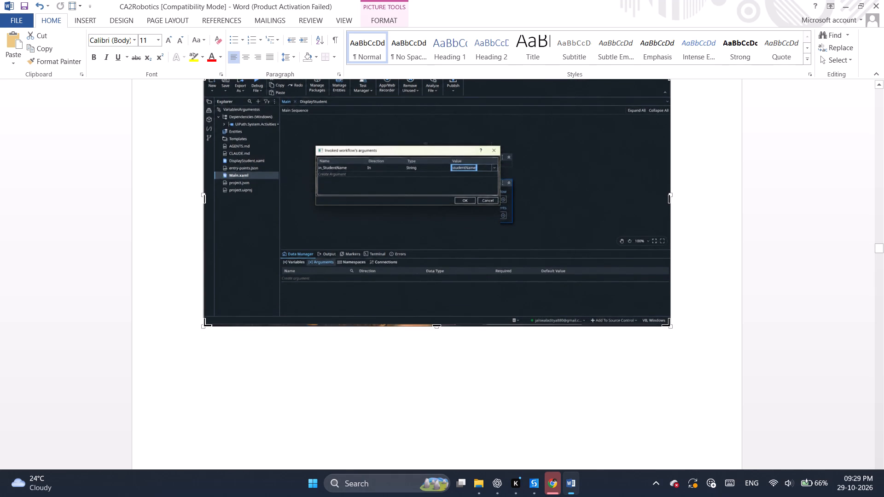
drag(441, 326, 439, 318)
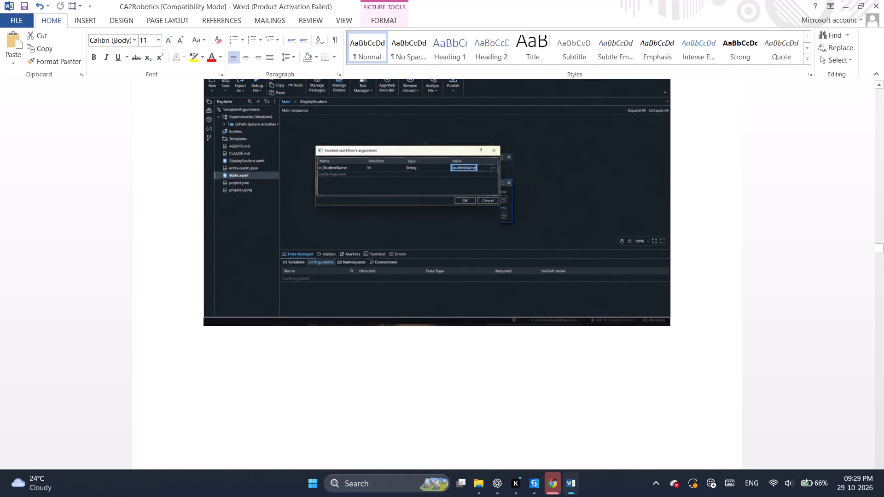
drag(439, 318, 439, 318)
click(503, 353)
Crop the title-bar and status-bar strips off the If-condition picture at the top of the next page.
scroll(503, 353, down, 1)
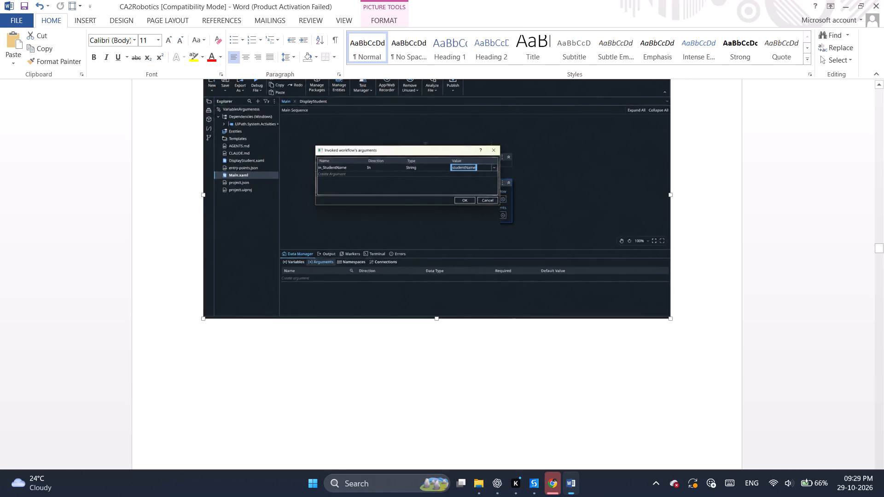
scroll(503, 353, down, 2)
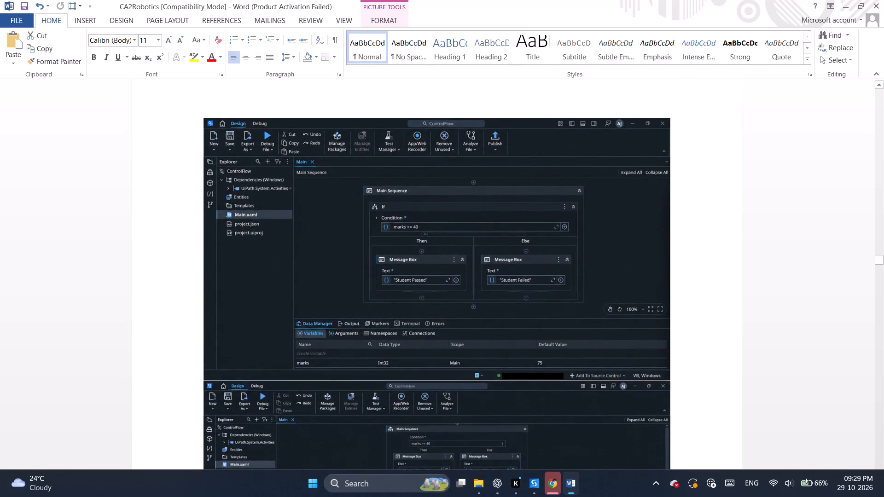
click(469, 275)
right_click(532, 181)
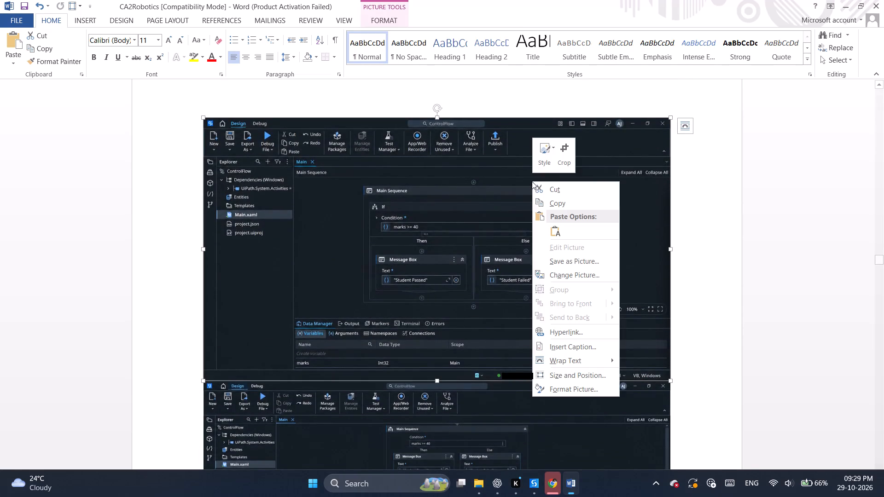
click(565, 158)
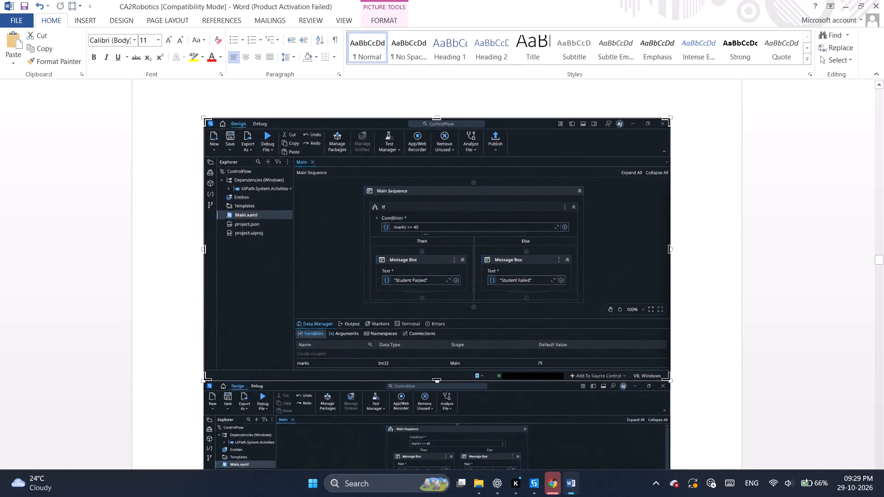
drag(441, 119, 441, 123)
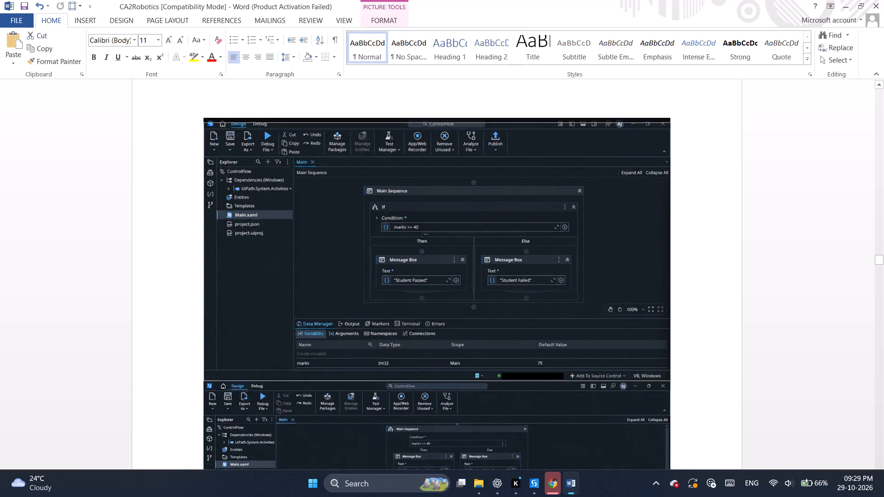
drag(441, 123, 441, 125)
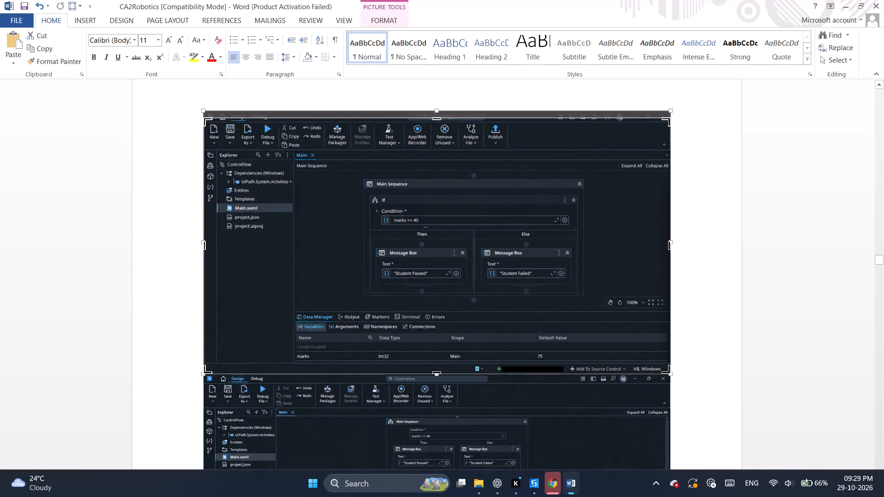
drag(439, 372, 438, 367)
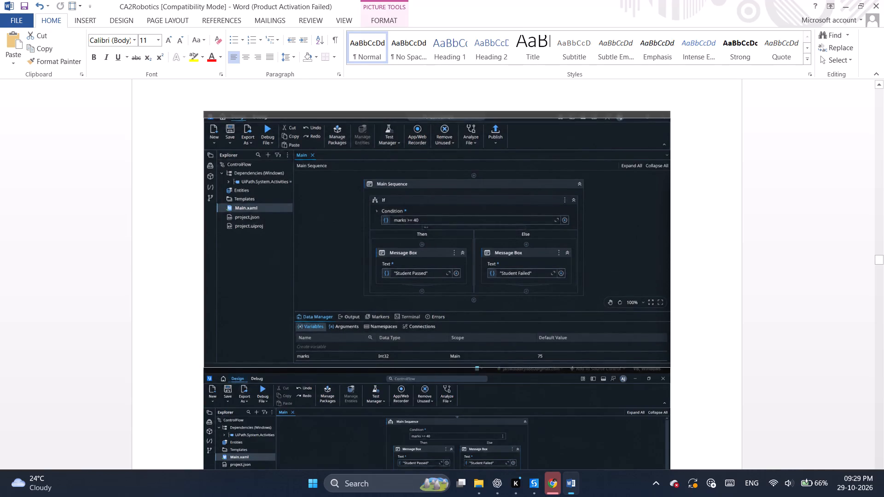
drag(438, 367, 440, 365)
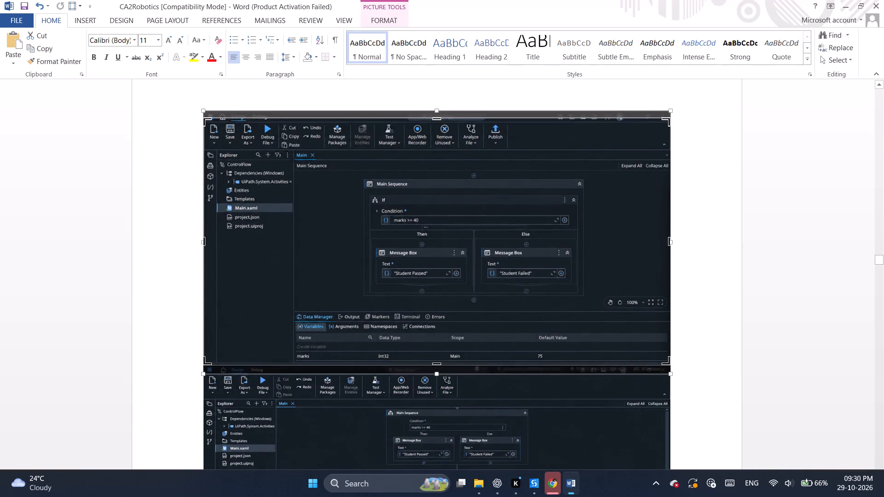
click(693, 342)
Crop the title-bar strip off the top of the picture below it, showing the Switch and For Each activities with the output list.
scroll(693, 342, down, 1)
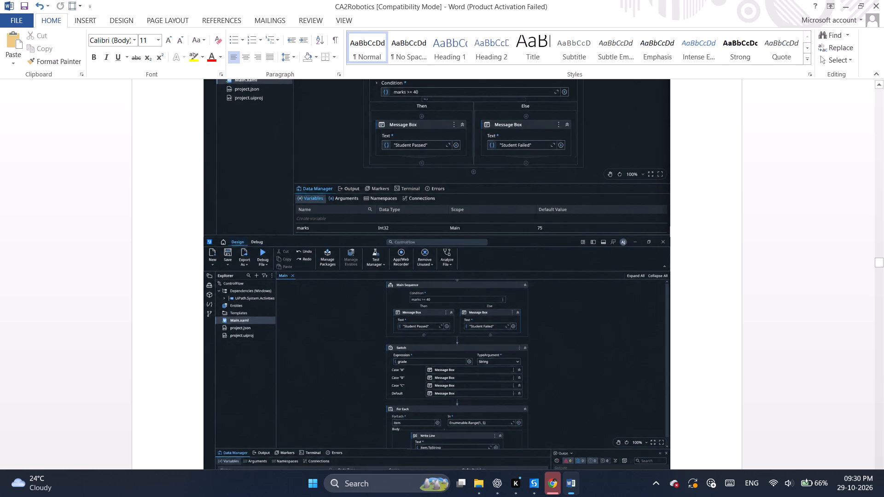
right_click(531, 327)
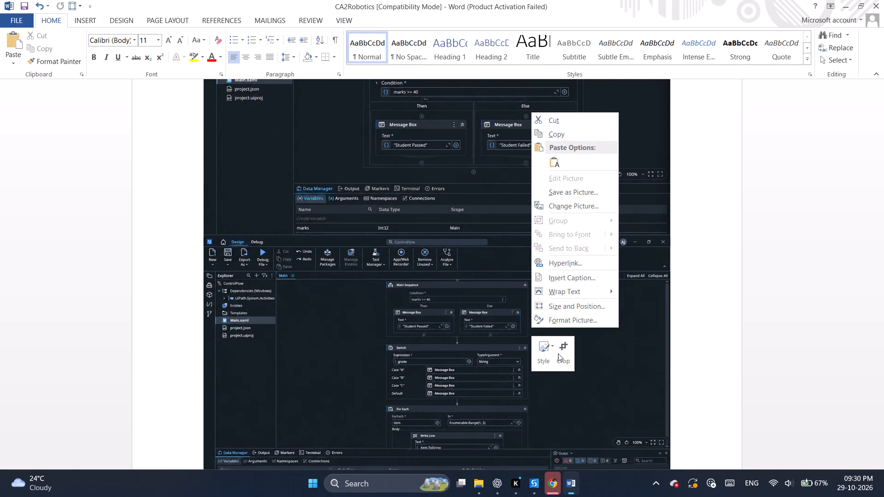
click(561, 368)
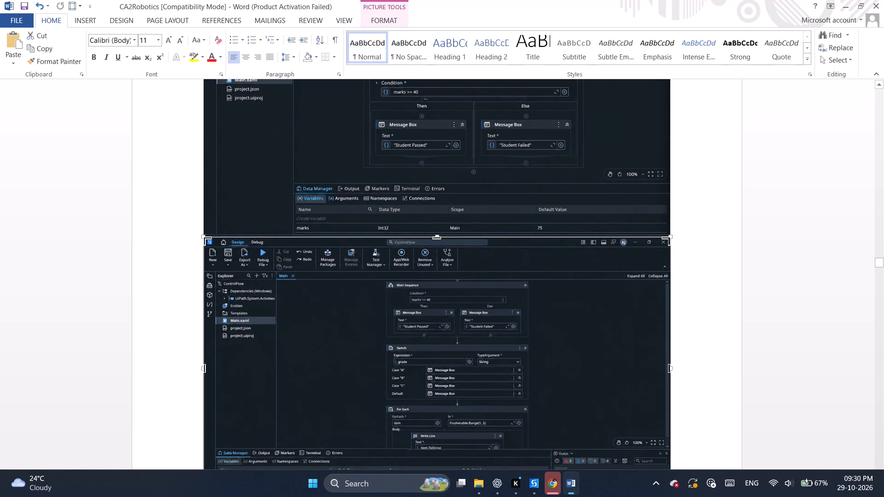
drag(437, 238, 437, 243)
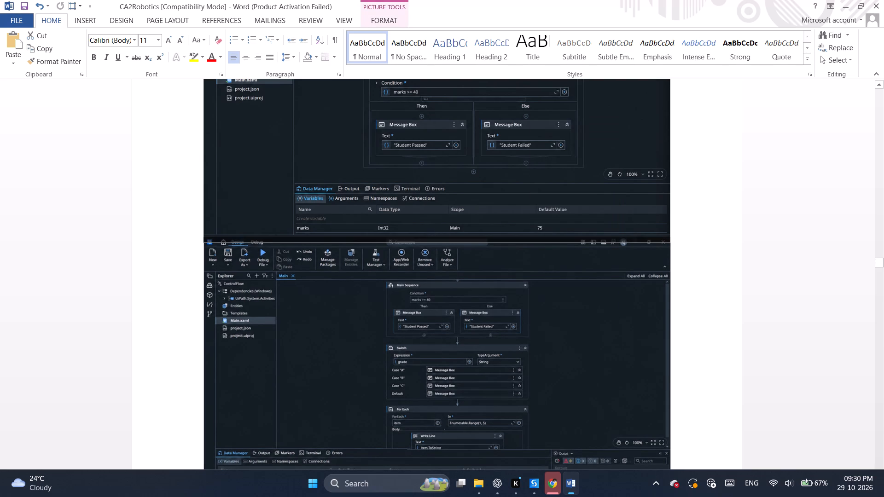
drag(437, 243, 438, 245)
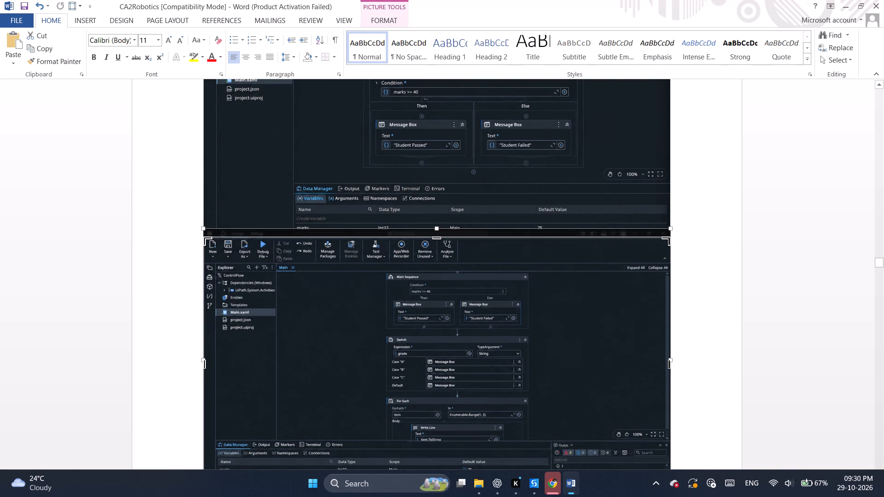
scroll(421, 391, down, 1)
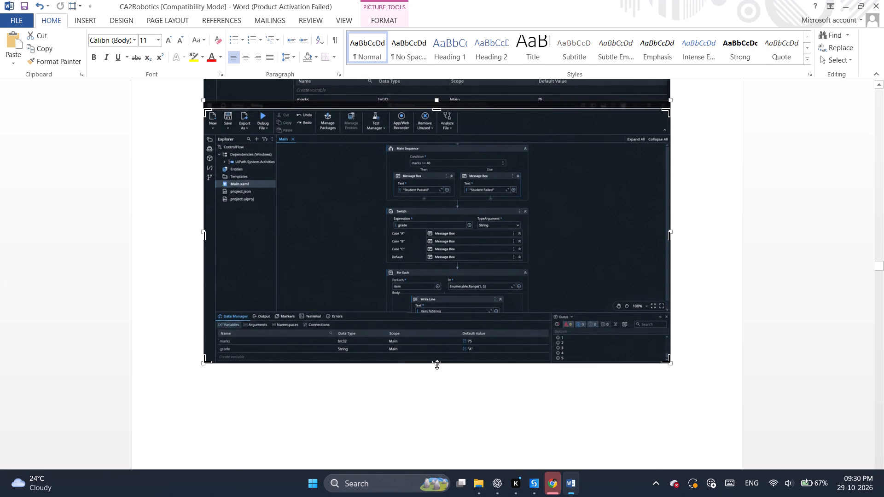
click(448, 398)
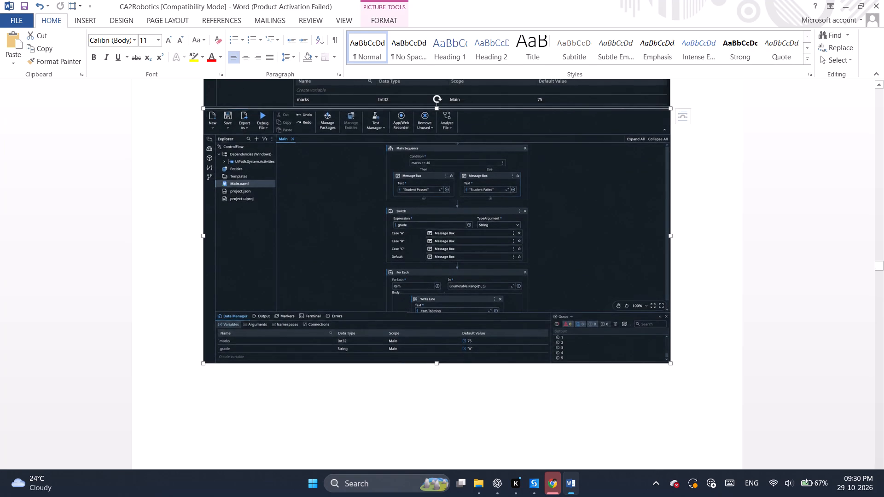
click(739, 280)
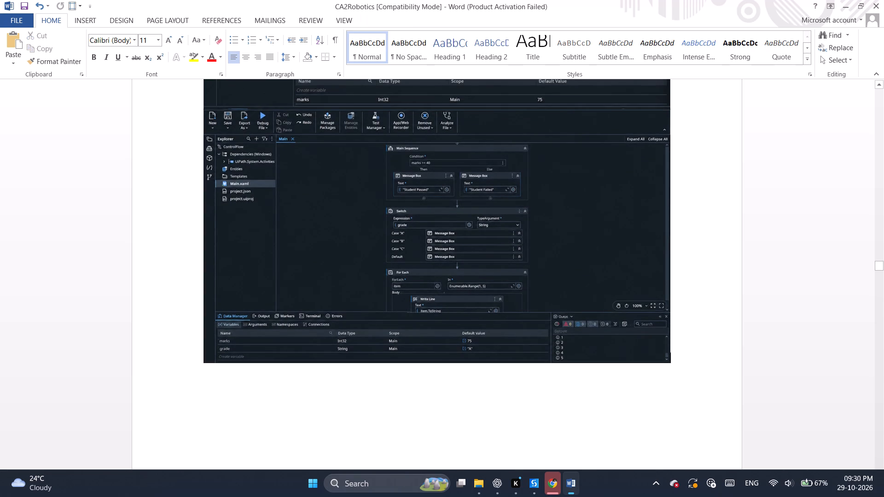
Review the cropped If-condition and Switch pictures and the pages around them for leftover strips and layout.
scroll(692, 276, up, 1)
scroll(692, 276, down, 1)
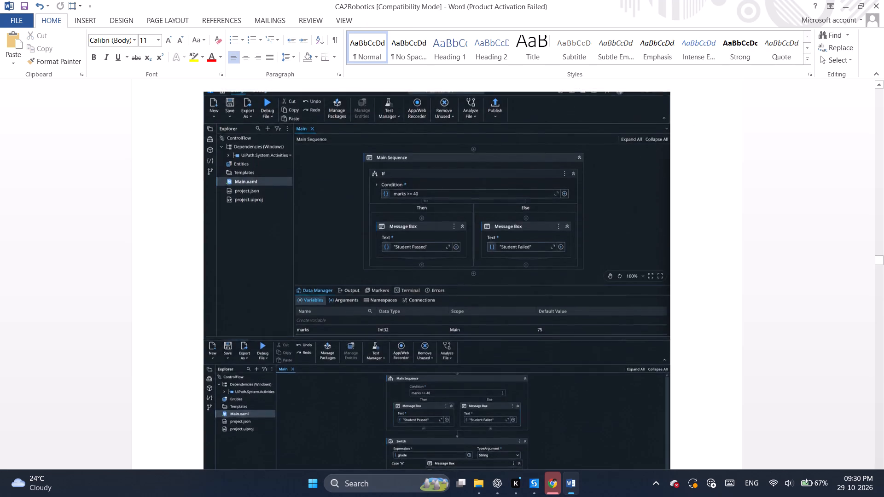
scroll(692, 276, down, 1)
scroll(692, 276, up, 2)
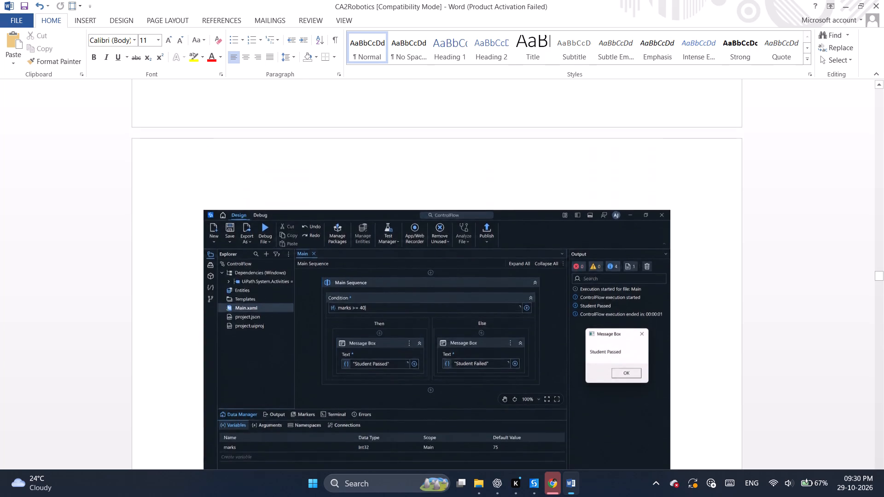
scroll(692, 276, up, 1)
scroll(692, 276, down, 3)
scroll(692, 276, up, 1)
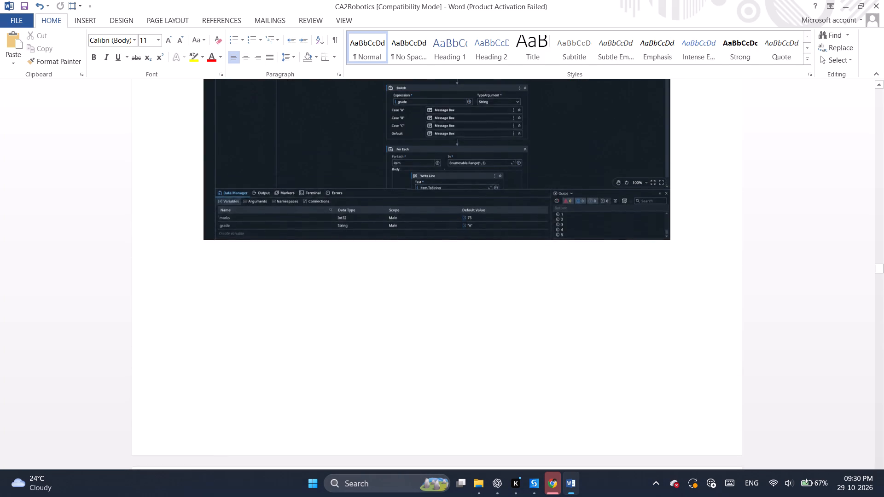
scroll(692, 276, up, 2)
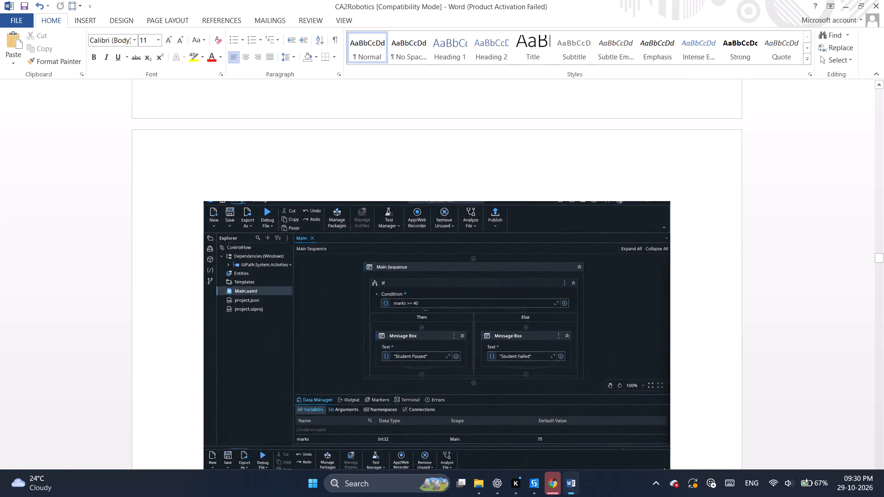
scroll(640, 293, down, 1)
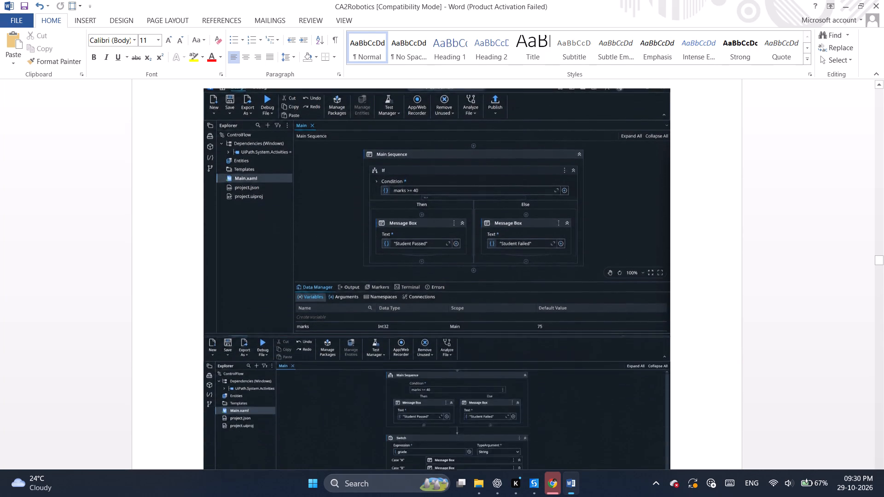
scroll(640, 293, down, 3)
scroll(640, 293, right, 1)
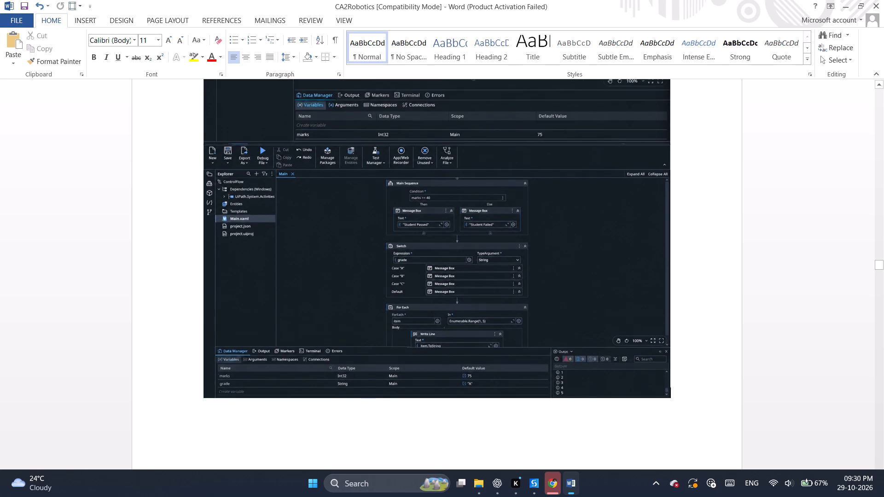
scroll(640, 293, right, 1)
scroll(640, 293, down, 1)
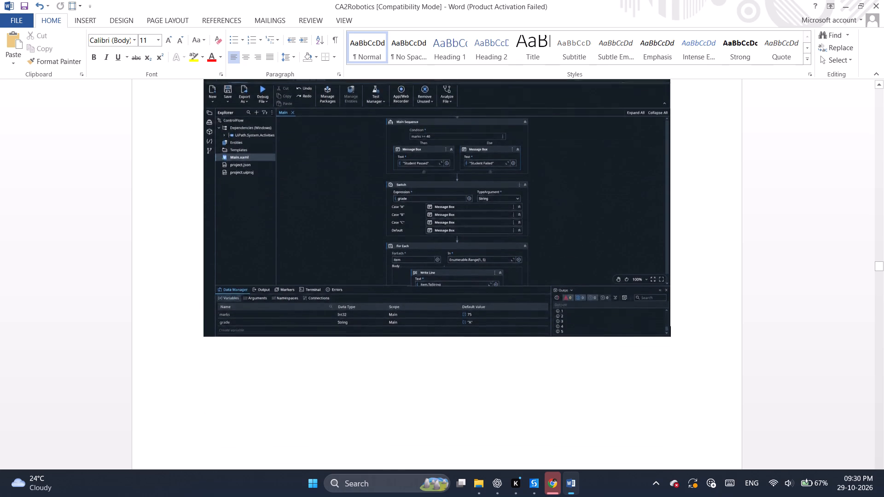
Crop the title-bar strip off the top of the next page's first picture, the one showing the "Student Passed" message box.
scroll(640, 293, down, 1)
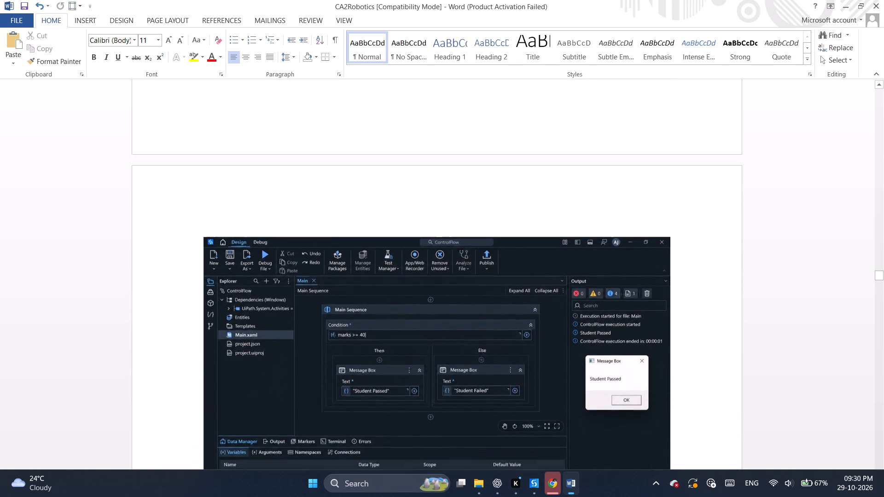
scroll(640, 293, down, 2)
right_click(640, 293)
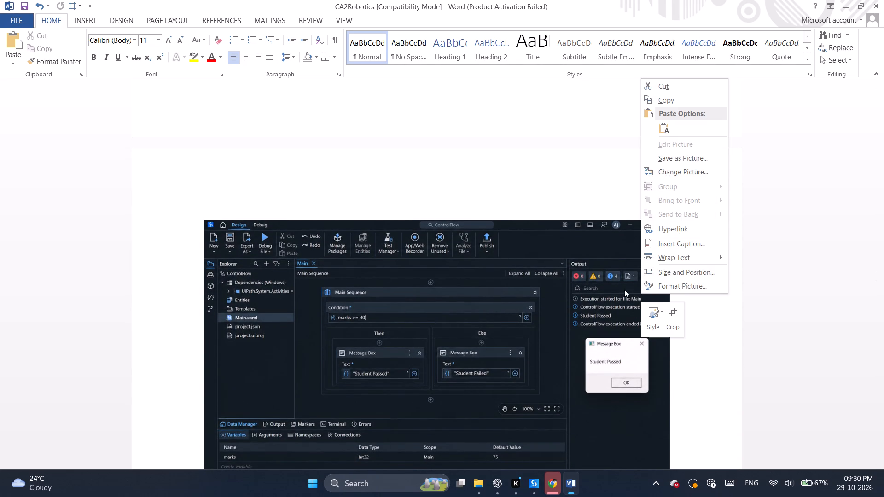
click(670, 309)
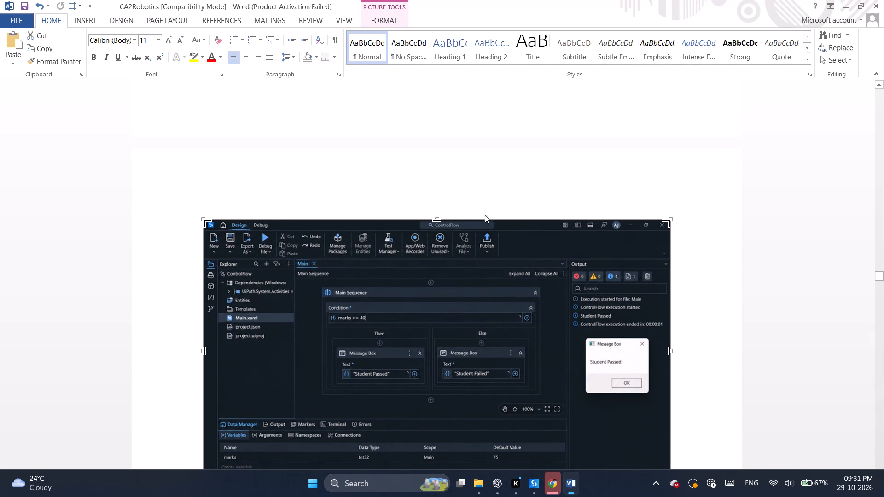
drag(438, 220, 437, 229)
click(565, 187)
Crop the title-bar strip off the top of the picture below it, showing the If, Switch and For Each activities.
scroll(565, 187, down, 1)
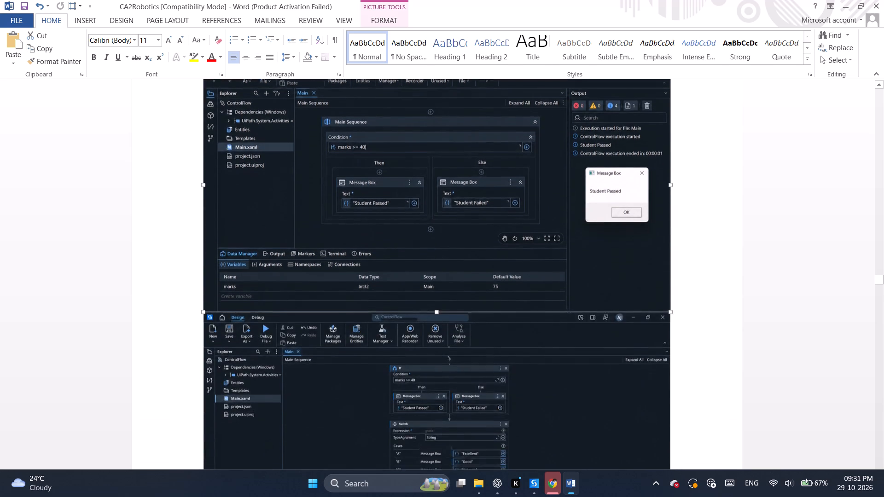
scroll(565, 187, down, 2)
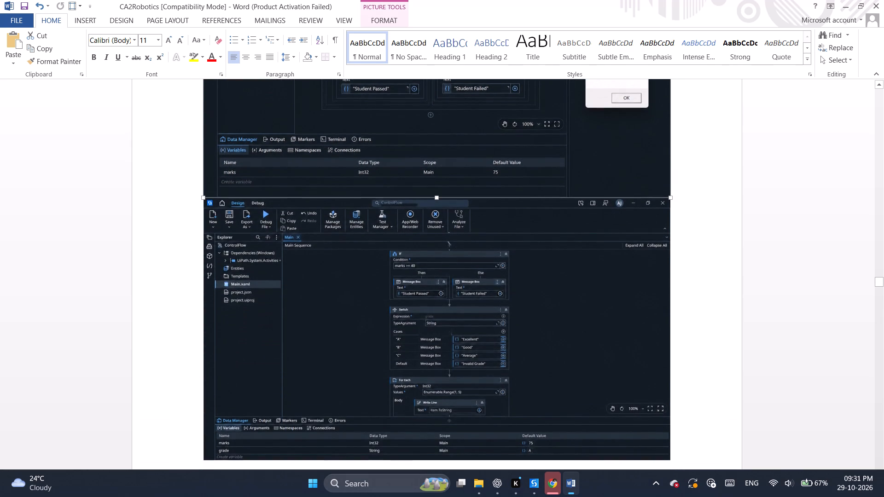
right_click(554, 250)
click(580, 227)
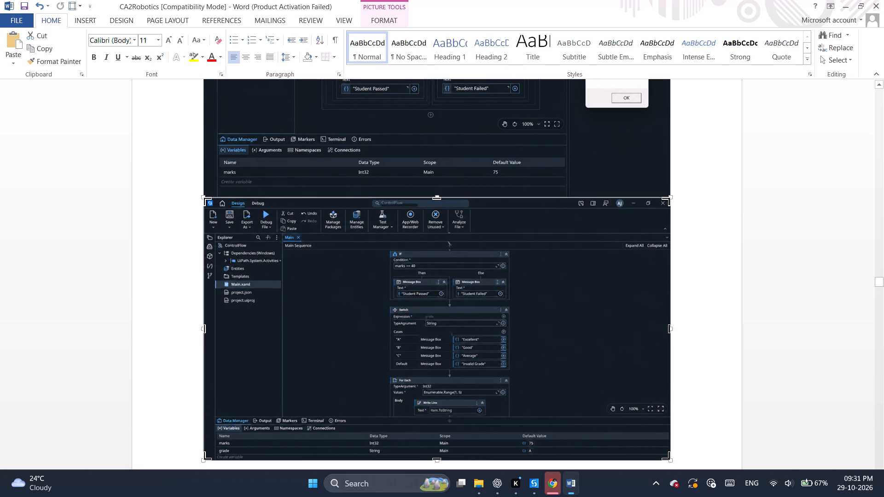
drag(439, 199, 441, 207)
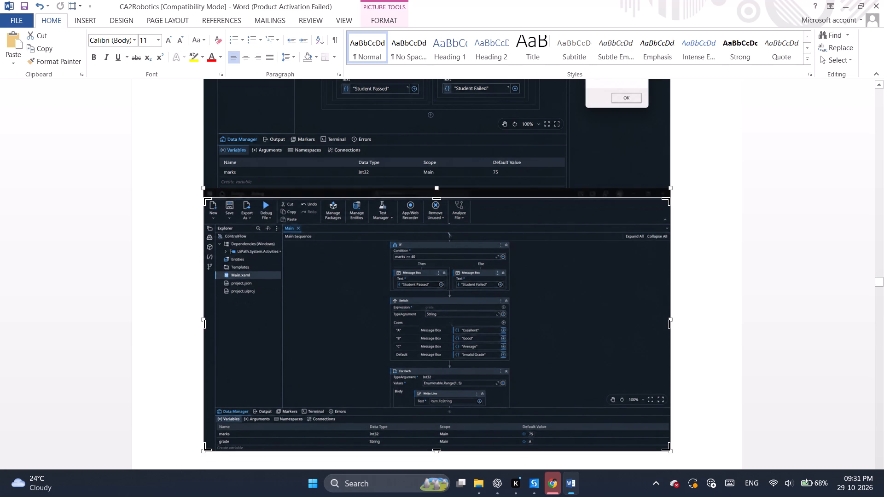
click(680, 250)
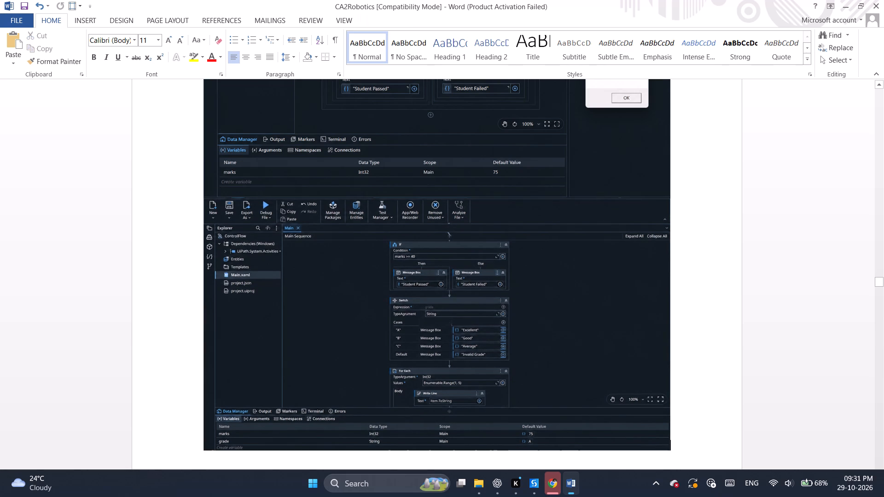
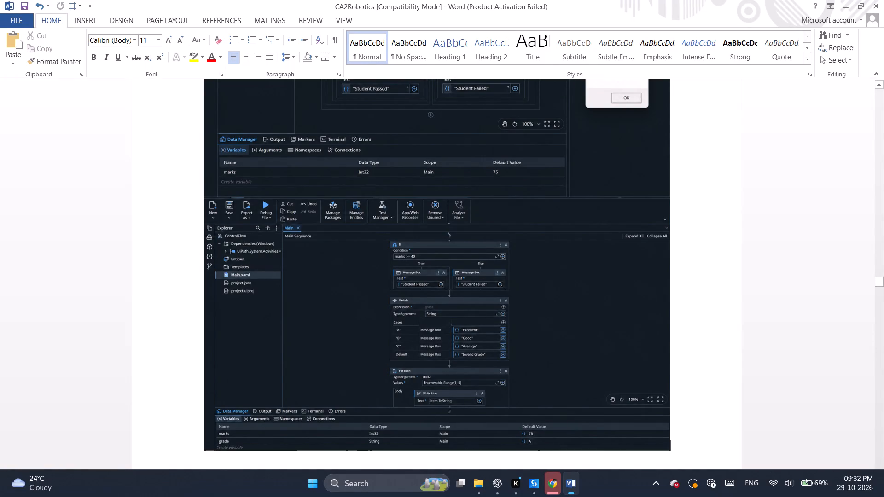
Crop the title-bar strip off the top of the next page's first picture, showing If, Switch and For Each with the output list.
scroll(566, 272, down, 1)
scroll(566, 272, up, 5)
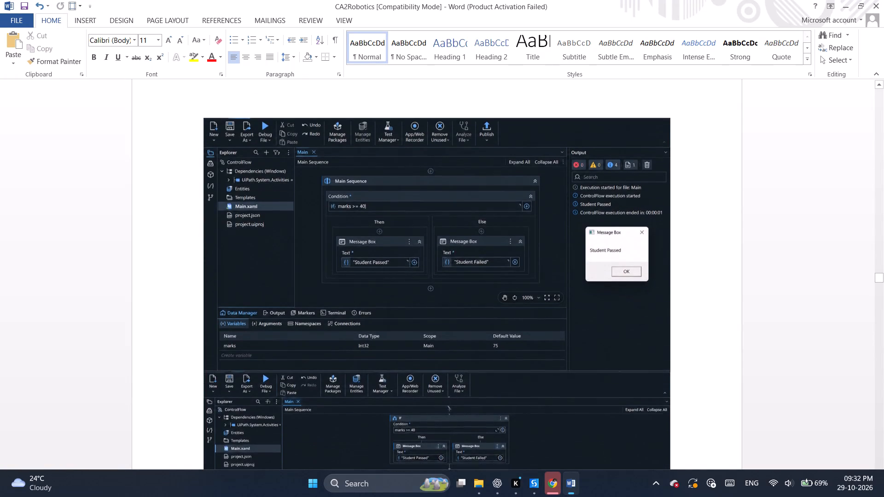
scroll(566, 272, up, 1)
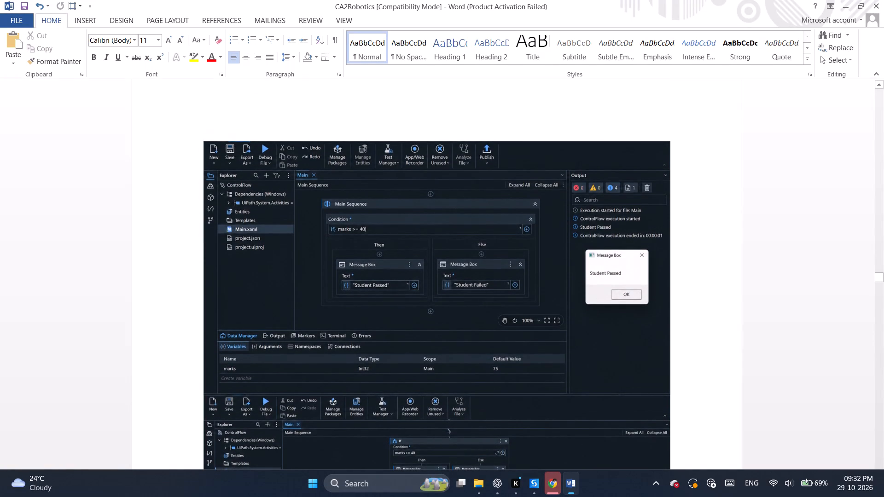
scroll(566, 272, down, 3)
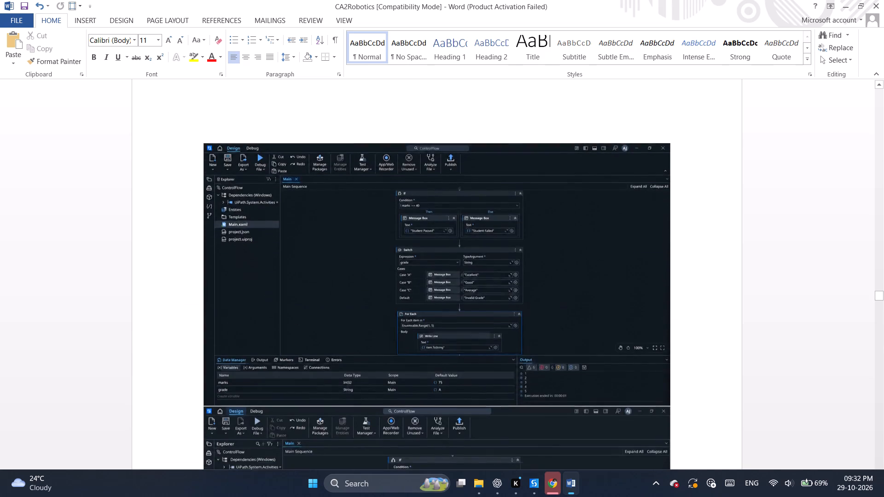
scroll(566, 272, down, 2)
scroll(566, 272, up, 1)
scroll(566, 272, down, 1)
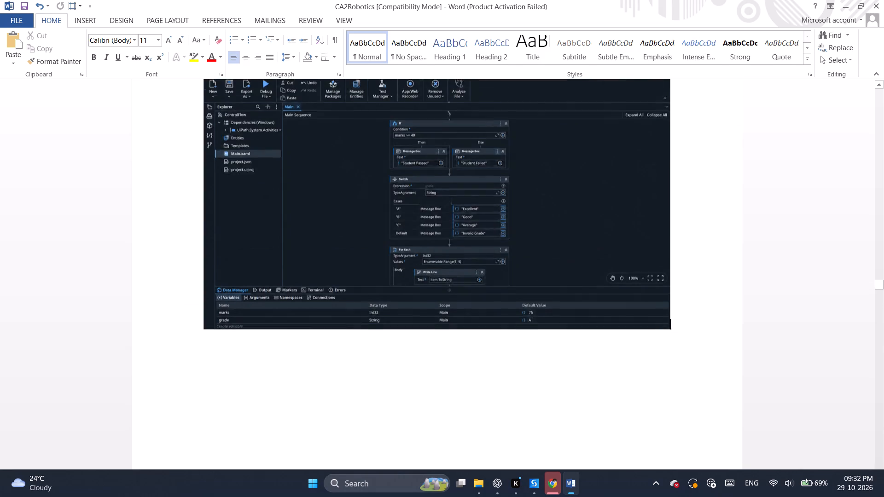
scroll(566, 272, down, 1)
right_click(566, 272)
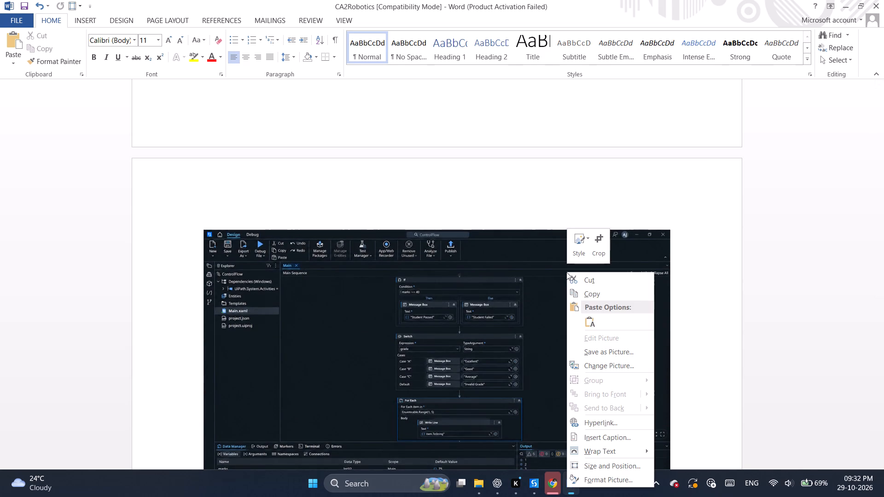
click(595, 243)
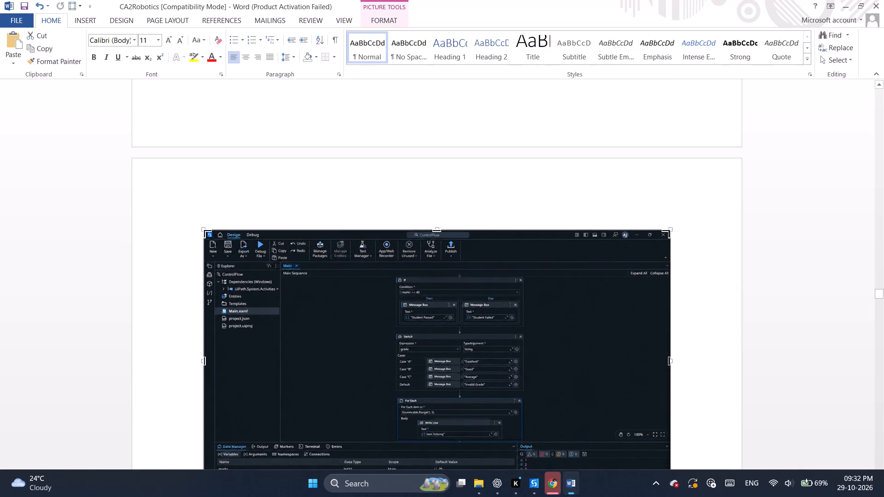
drag(436, 230, 436, 236)
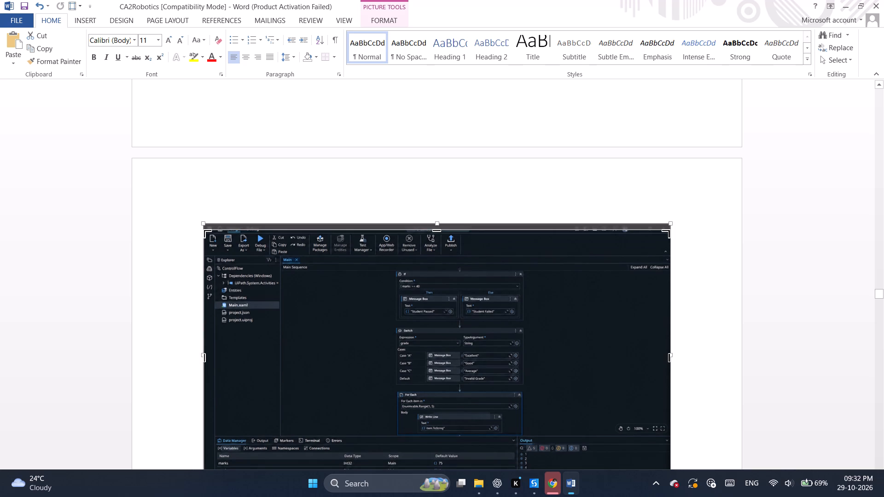
click(593, 196)
Crop the title-bar strip off the top of the picture directly below it, showing the If, Switch and For Each activities.
scroll(593, 196, down, 2)
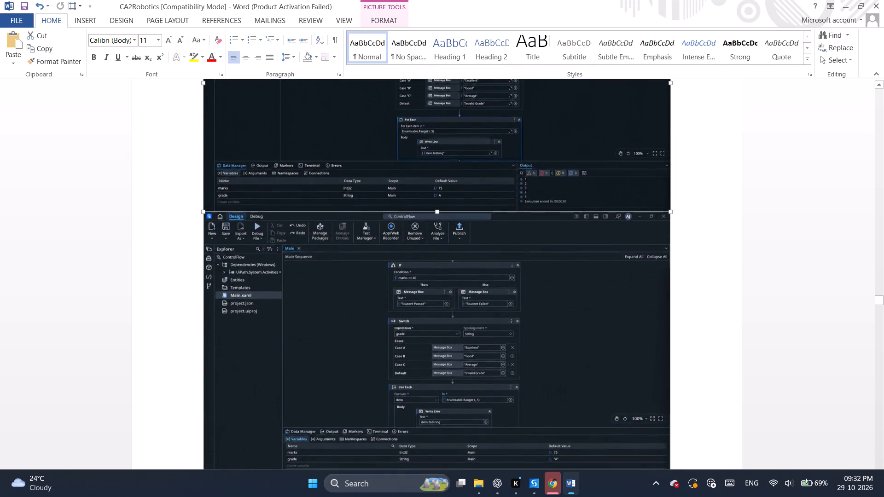
scroll(593, 196, down, 2)
scroll(593, 196, up, 1)
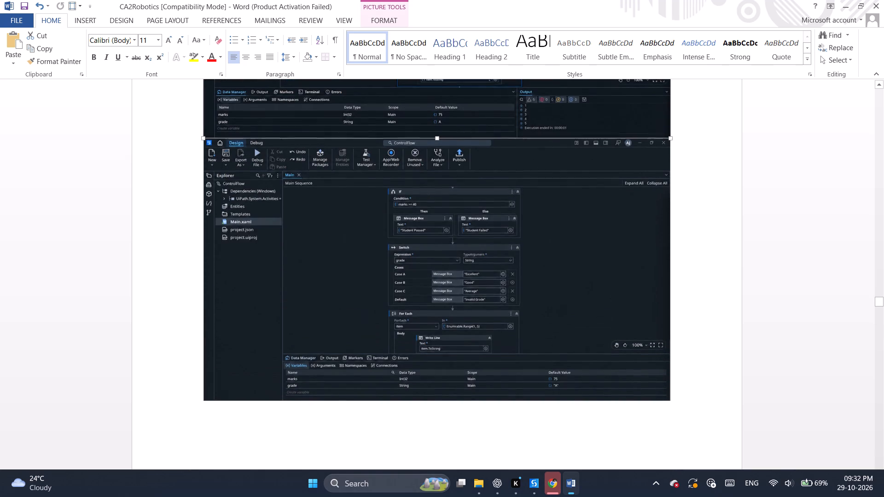
click(593, 196)
right_click(593, 196)
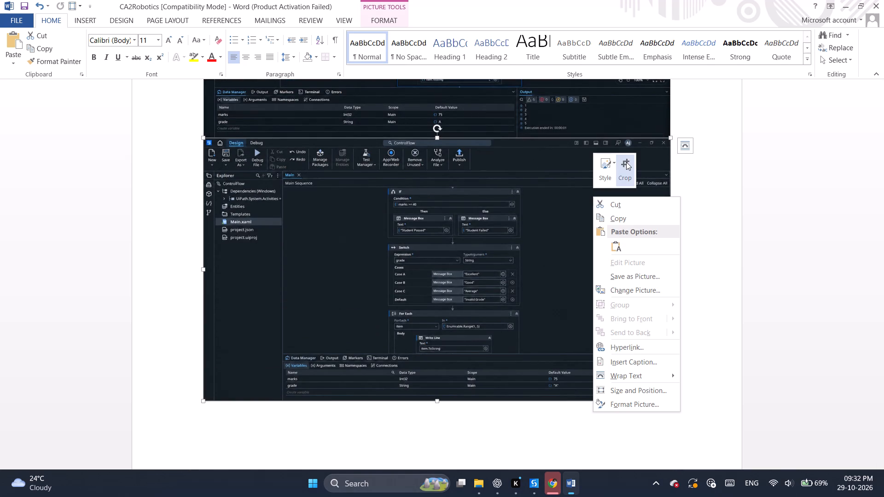
click(626, 162)
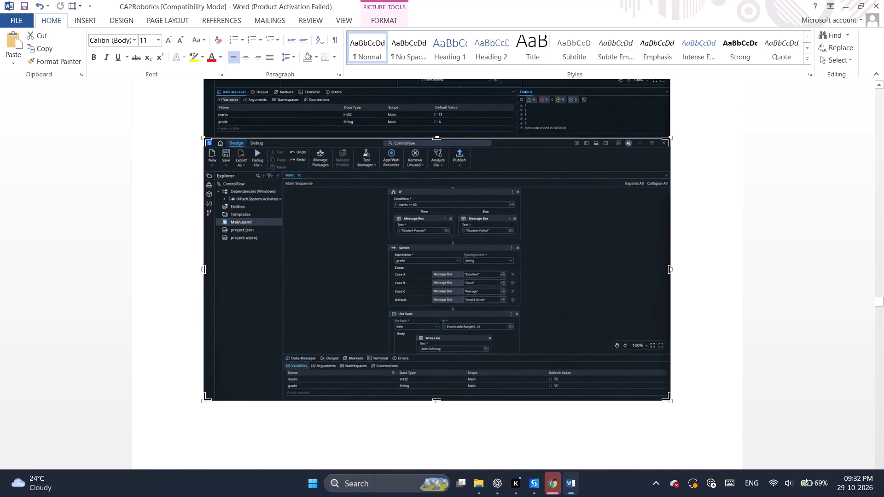
drag(439, 139, 439, 146)
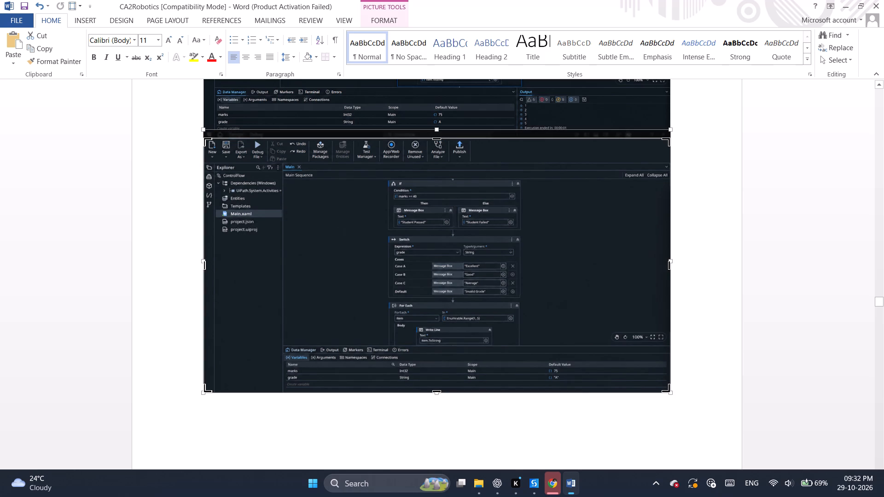
click(800, 188)
Crop the title bar and the bottom status bar off the next page's picture showing the Assign and If activities.
scroll(593, 247, down, 1)
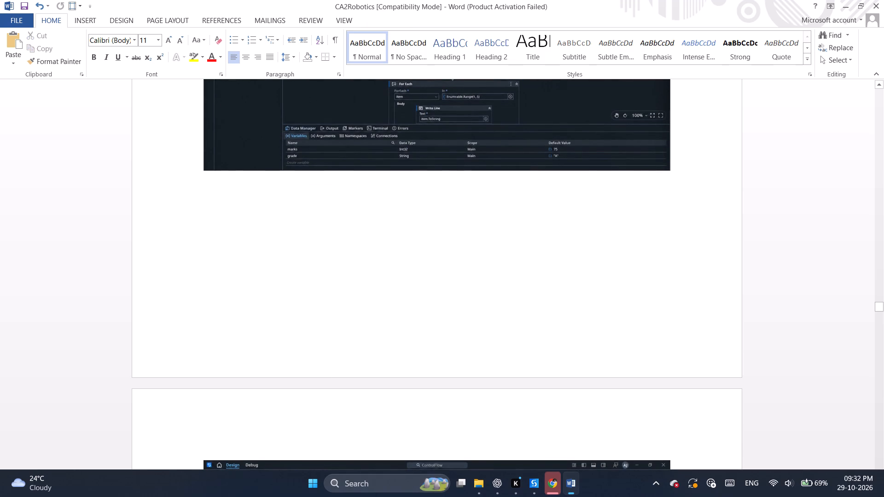
scroll(593, 247, down, 2)
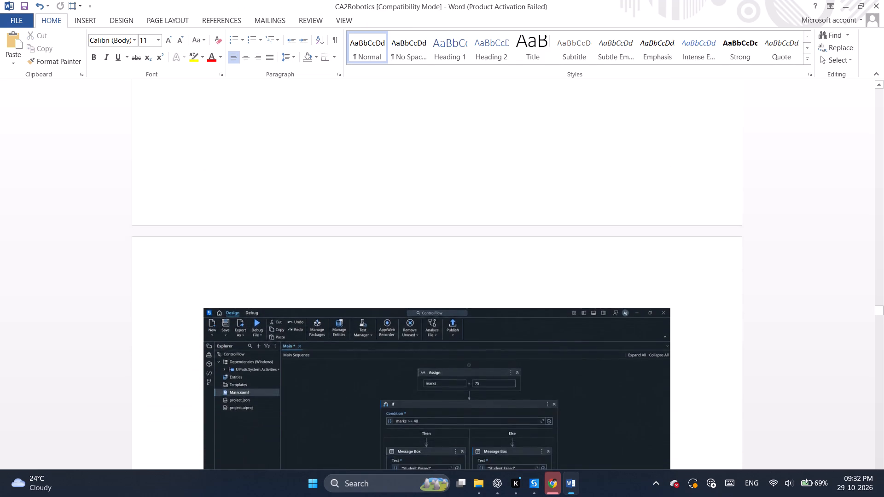
scroll(611, 234, down, 2)
click(566, 244)
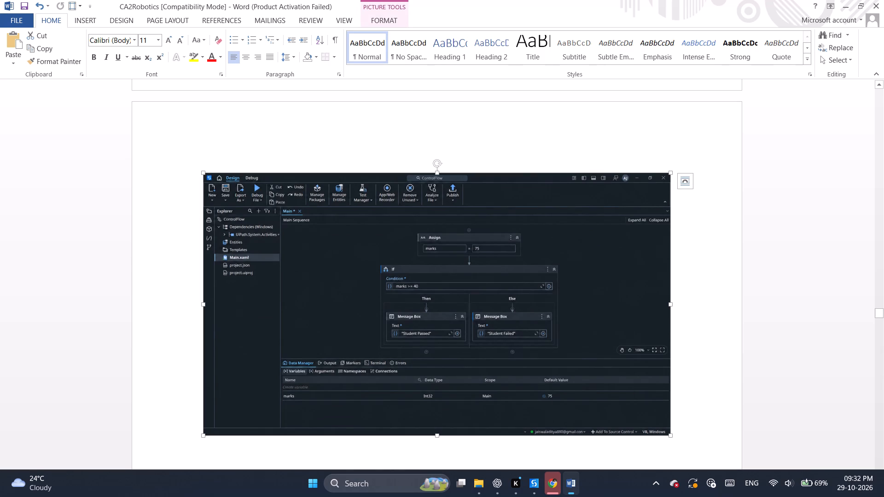
right_click(566, 244)
click(597, 220)
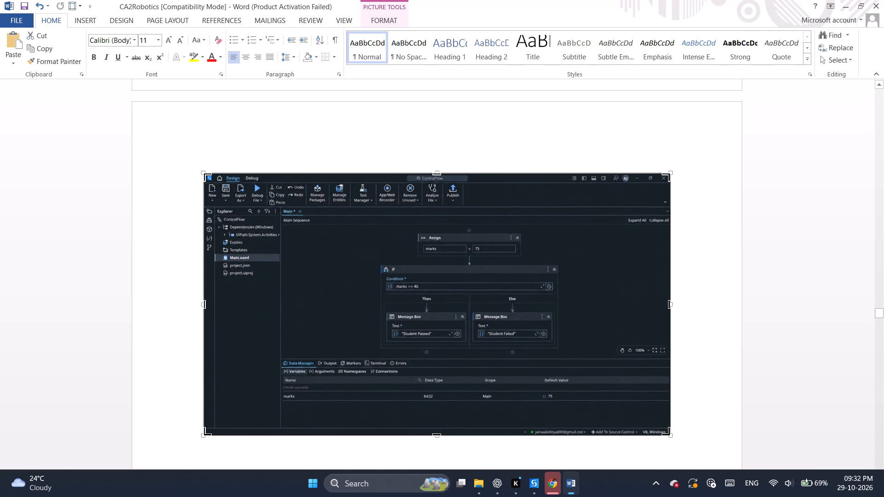
drag(438, 174, 438, 183)
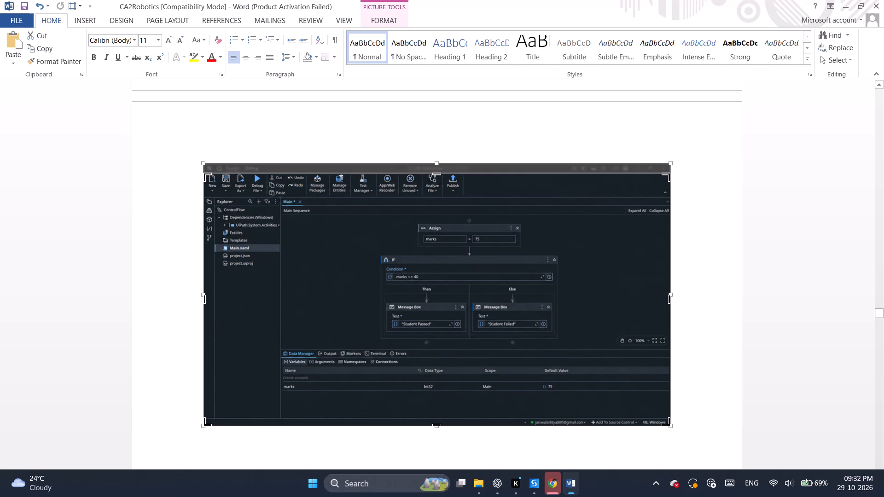
drag(437, 426, 437, 421)
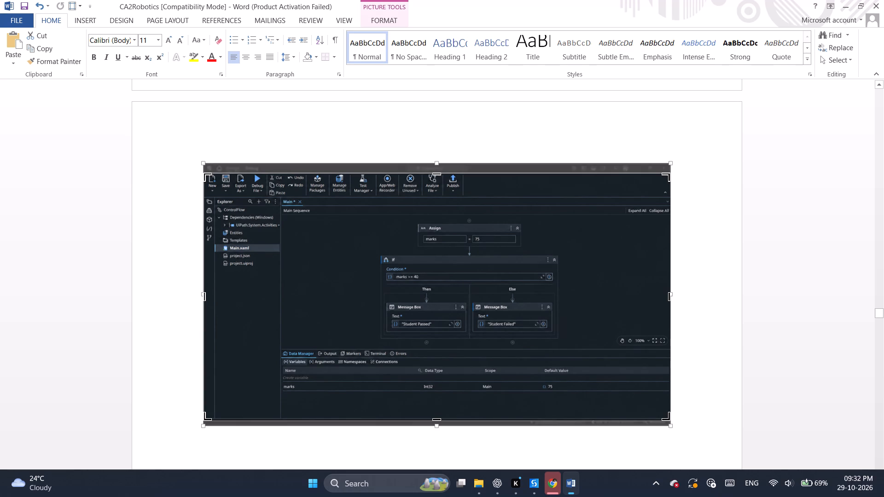
click(699, 374)
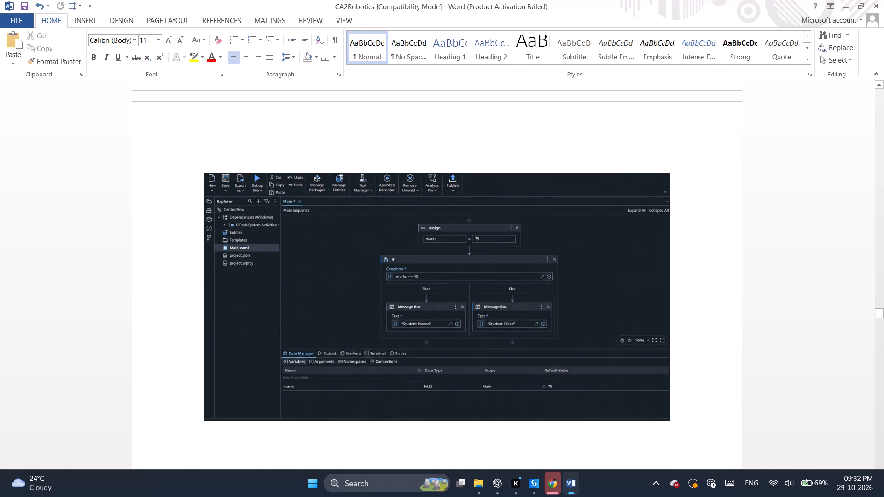
Crop the window title bars and the Orchestrator header row off the top of the picture under the "CO4 QUES- 1" heading.
scroll(699, 374, down, 3)
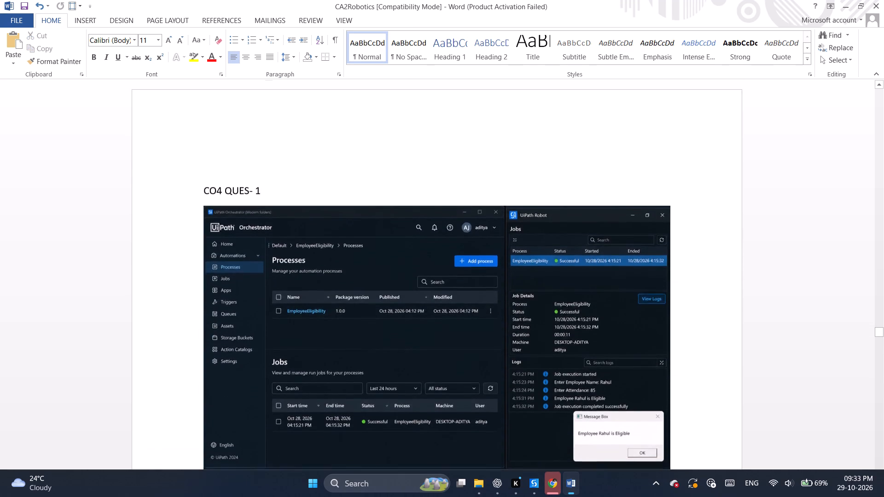
scroll(699, 374, down, 2)
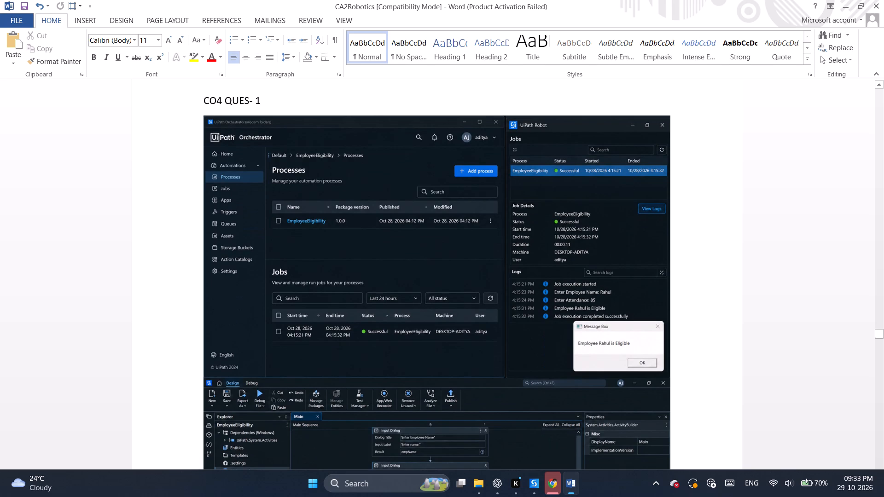
scroll(699, 374, down, 1)
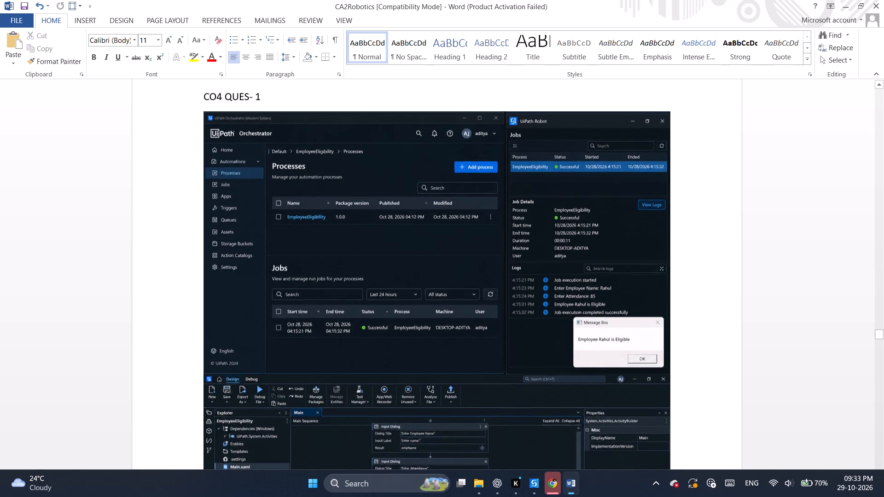
scroll(699, 374, down, 1)
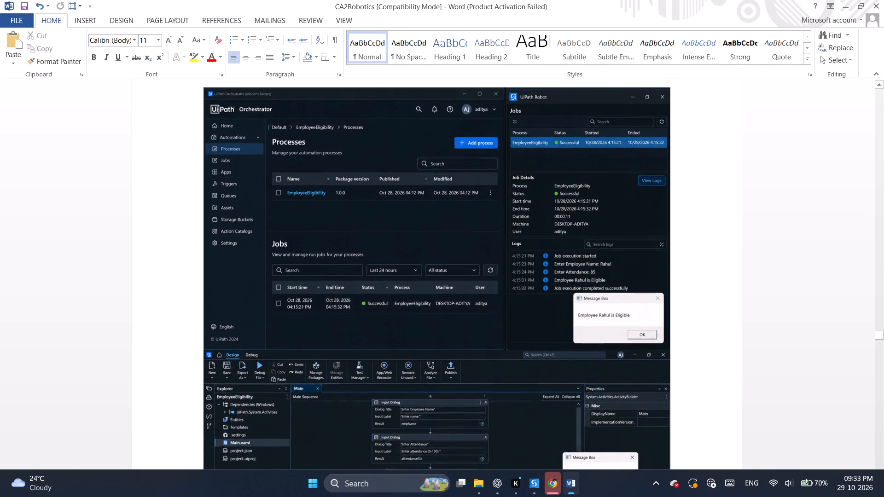
scroll(699, 374, down, 2)
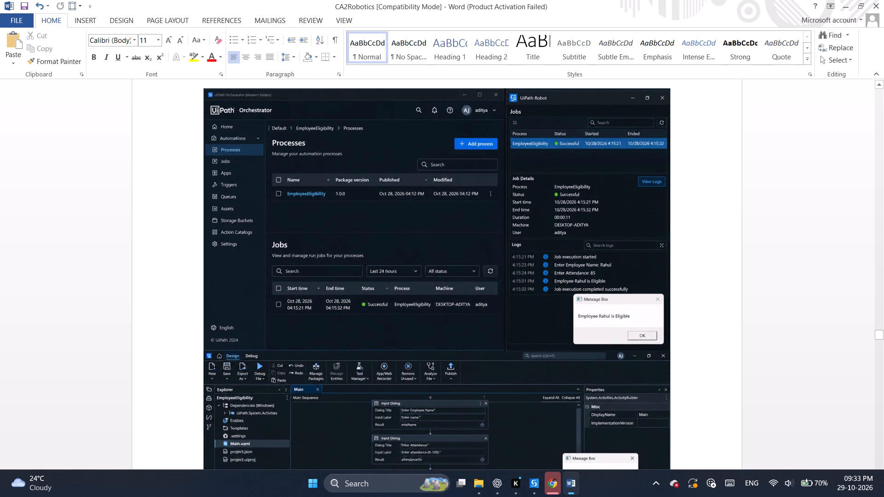
right_click(446, 113)
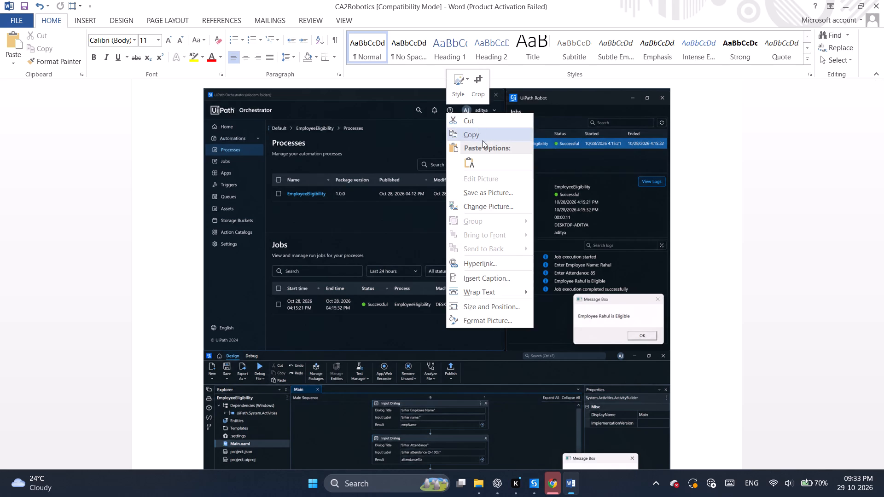
click(474, 94)
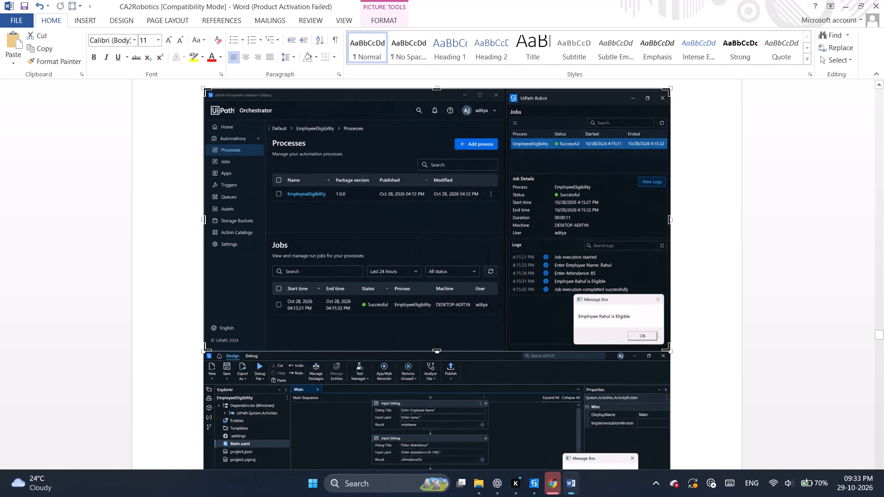
click(436, 89)
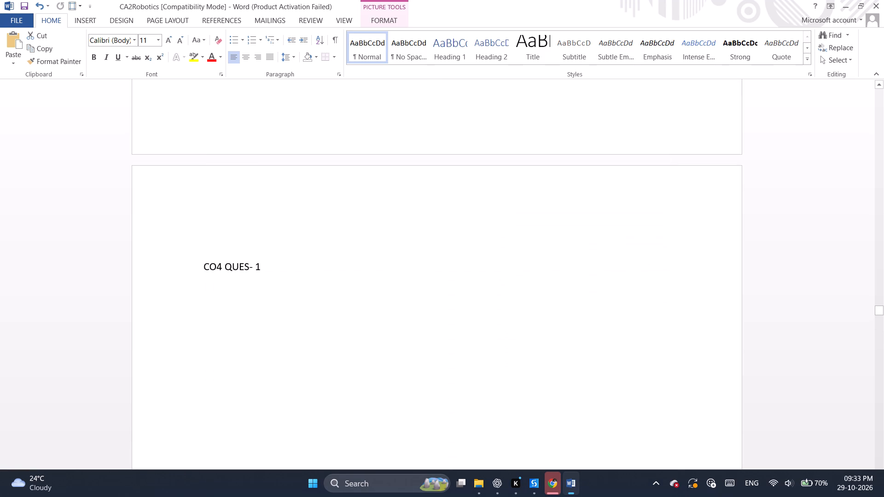
key(ctrl+z)
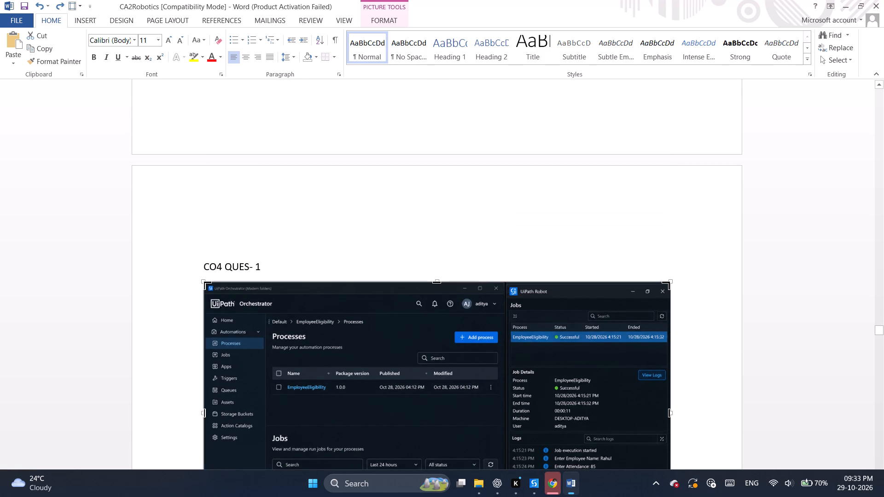
drag(436, 283, 436, 304)
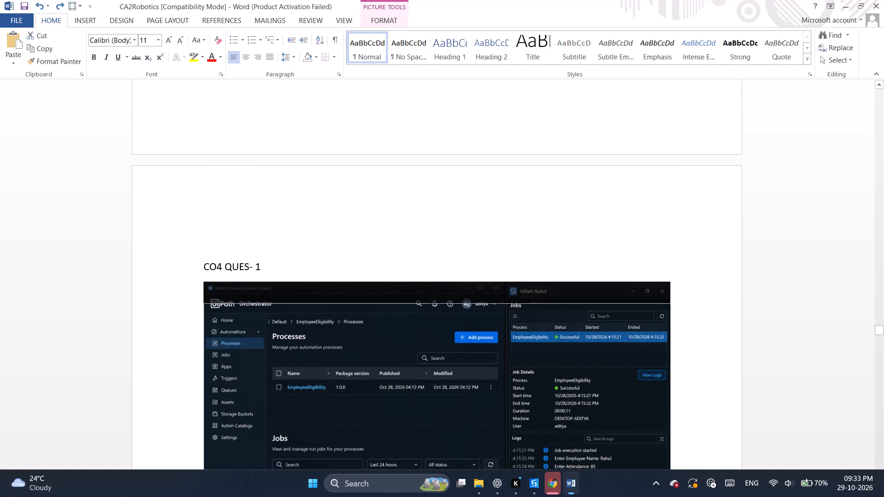
drag(436, 304, 439, 309)
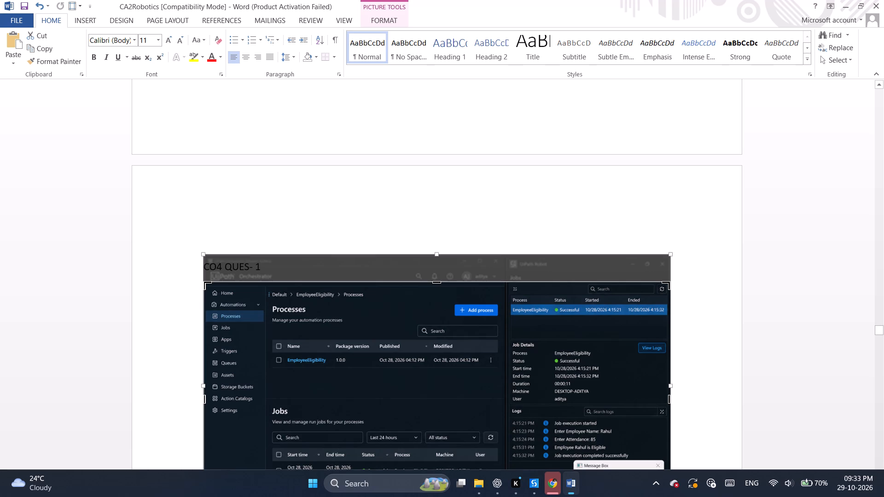
click(599, 206)
Crop the title-bar strip off the top of the EmployeeEligibility workflow picture below the Orchestrator one.
scroll(599, 206, down, 2)
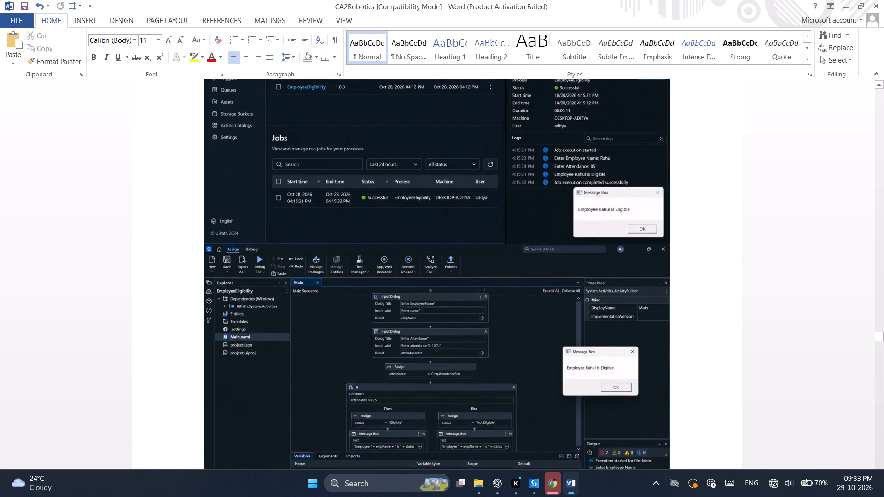
scroll(599, 206, down, 1)
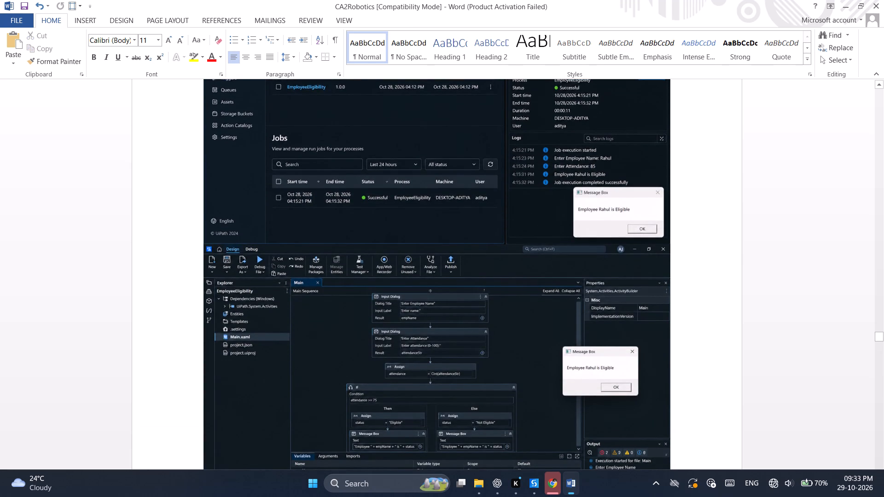
right_click(451, 279)
click(477, 249)
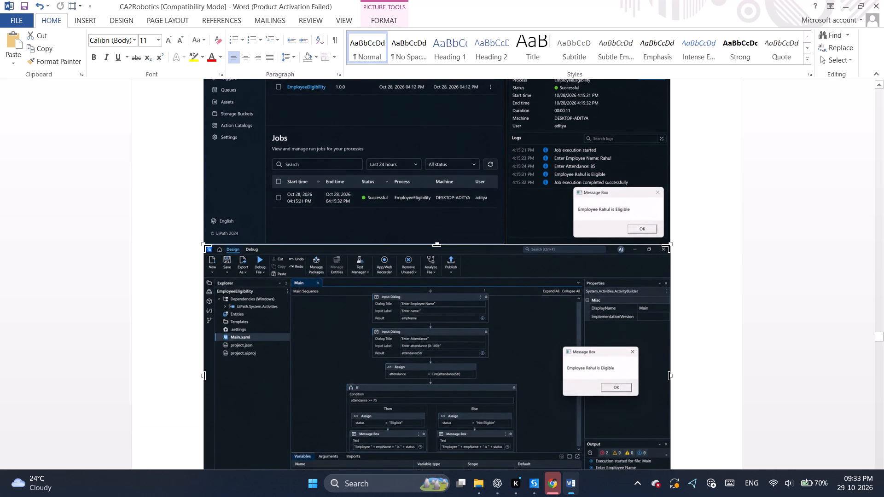
drag(434, 246, 435, 252)
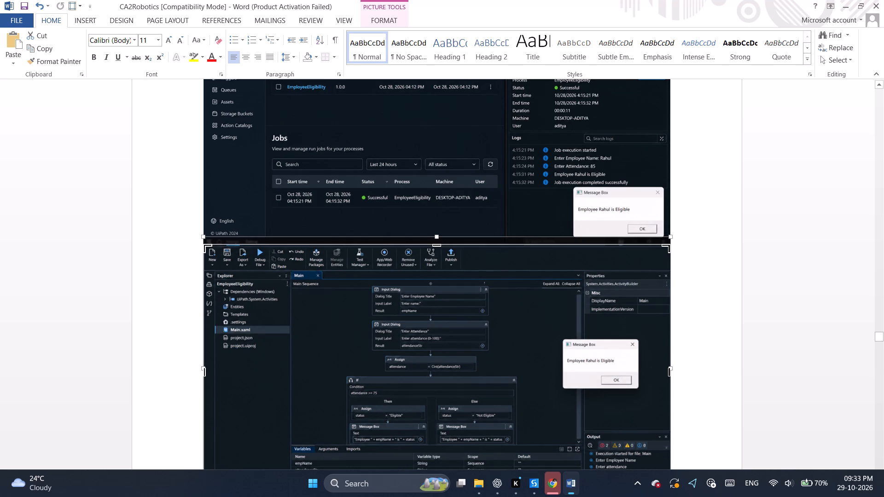
click(691, 240)
scroll(691, 240, down, 1)
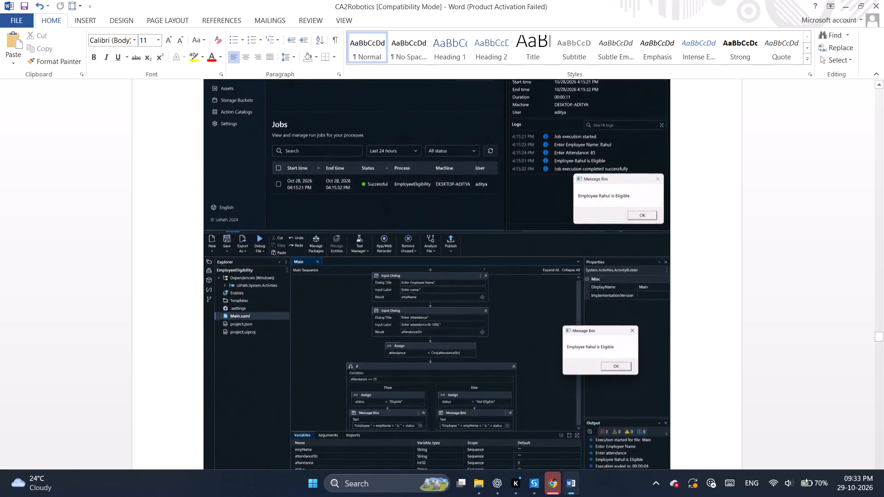
Insert blank lines before the "CO 4 QUES – 2" heading to push it to the top of the next page.
scroll(691, 240, down, 2)
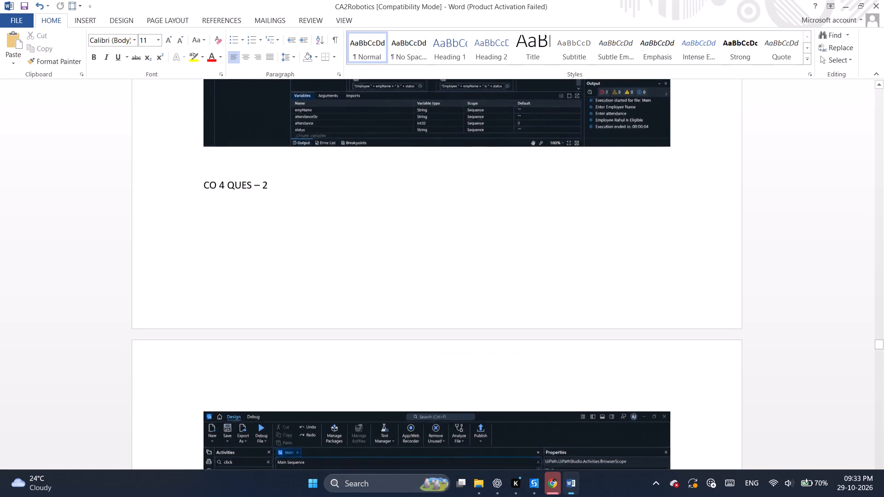
click(204, 181)
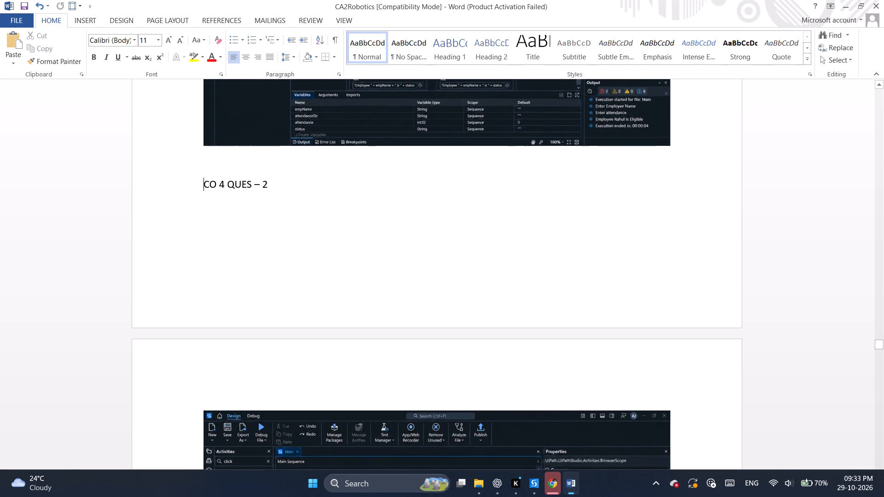
key(Return)
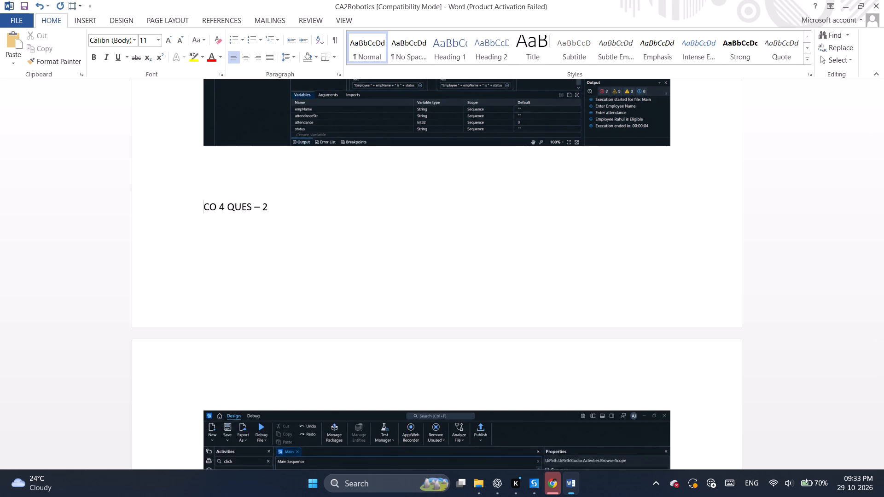
key(Return)
key(Return)
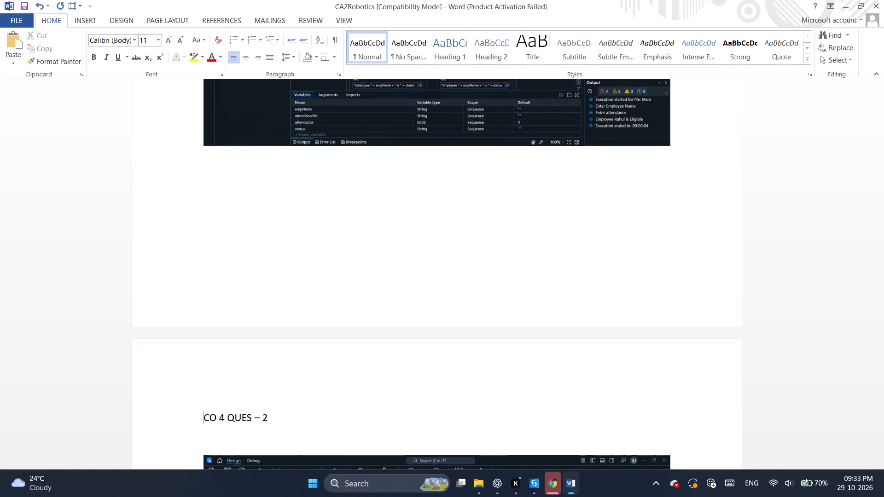
Crop the title-bar strip off the top of the Open Browser workflow picture directly under the "CO 4 QUES – 2" heading.
scroll(204, 181, down, 1)
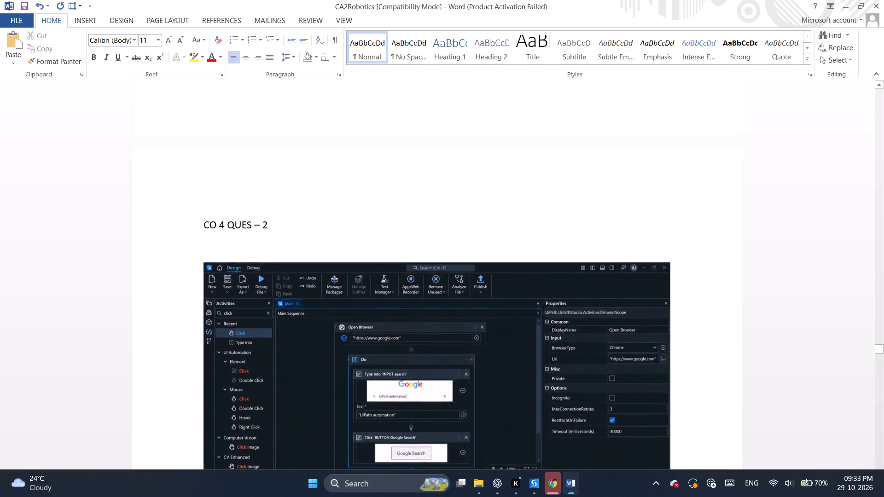
scroll(204, 181, down, 2)
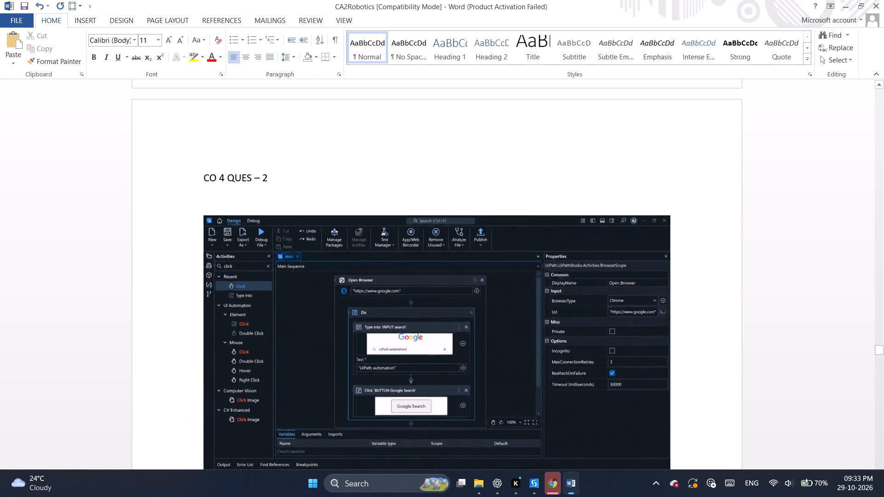
scroll(204, 181, down, 1)
right_click(246, 152)
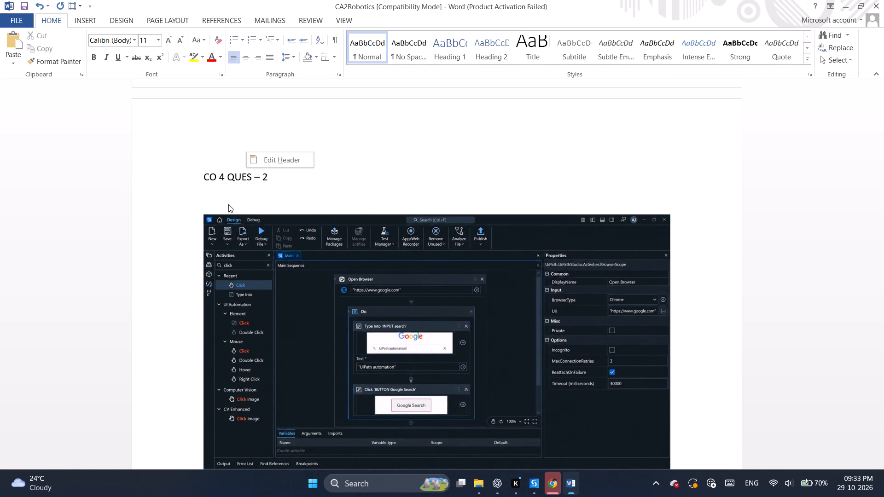
click(273, 255)
right_click(273, 255)
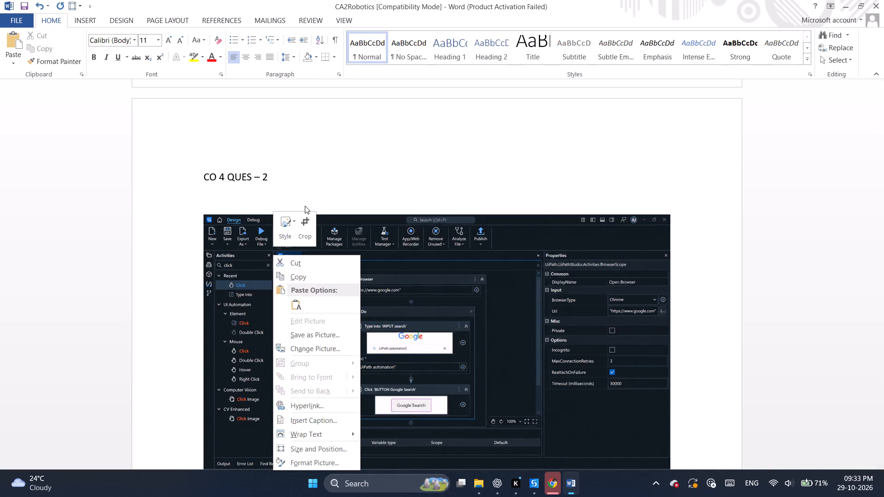
click(306, 219)
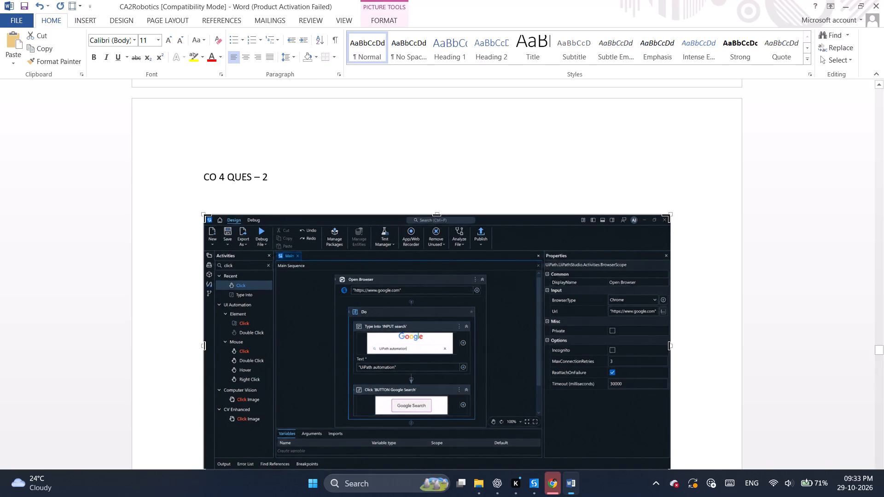
drag(434, 215, 434, 221)
click(503, 187)
Crop the title-bar strip off the top of the second picture under that heading, showing the Type Into activity's properties.
scroll(503, 187, down, 1)
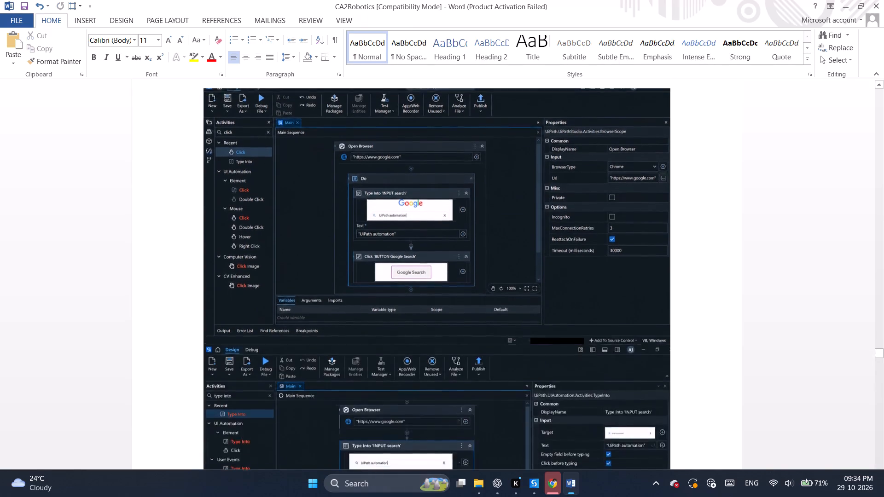
scroll(503, 187, down, 1)
right_click(500, 289)
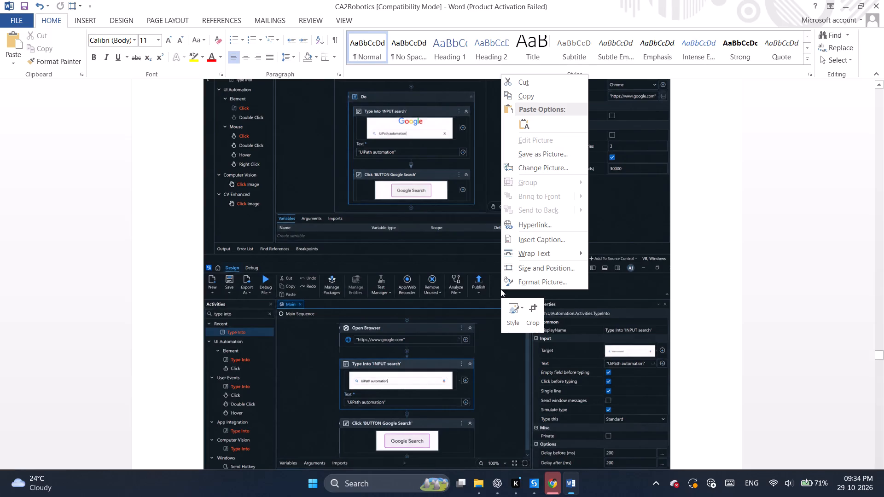
click(534, 305)
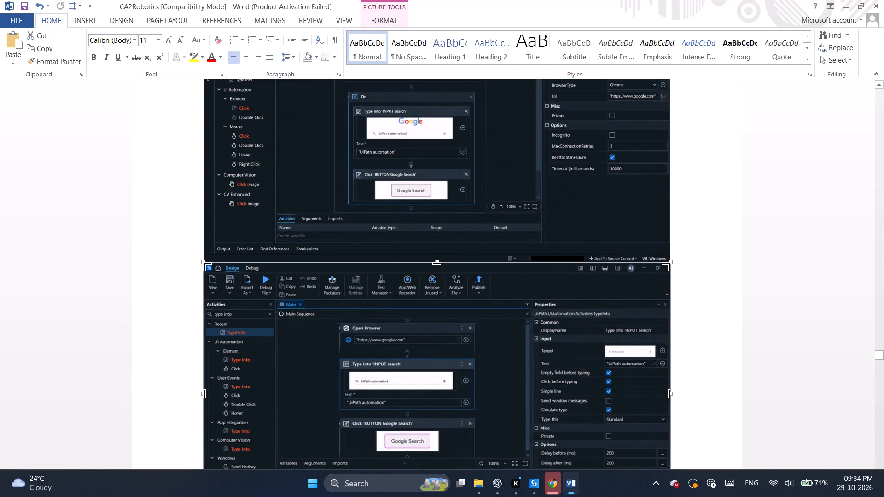
drag(437, 263, 437, 271)
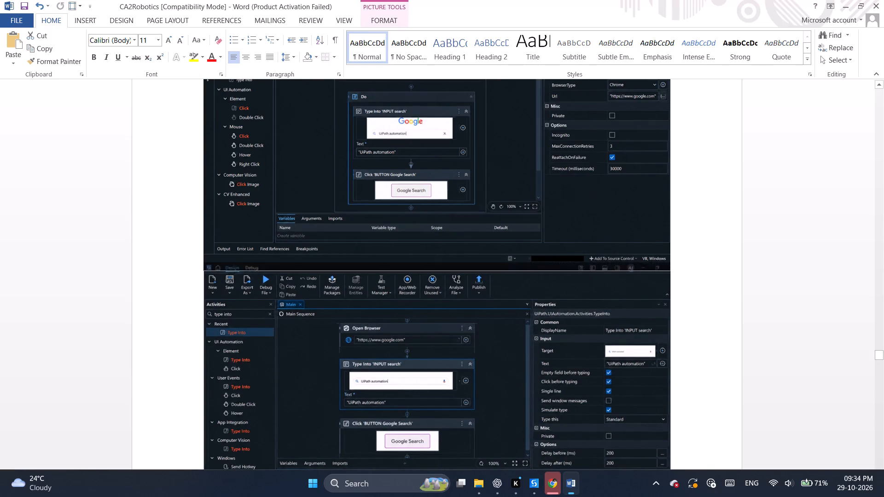
drag(437, 271, 437, 269)
click(705, 248)
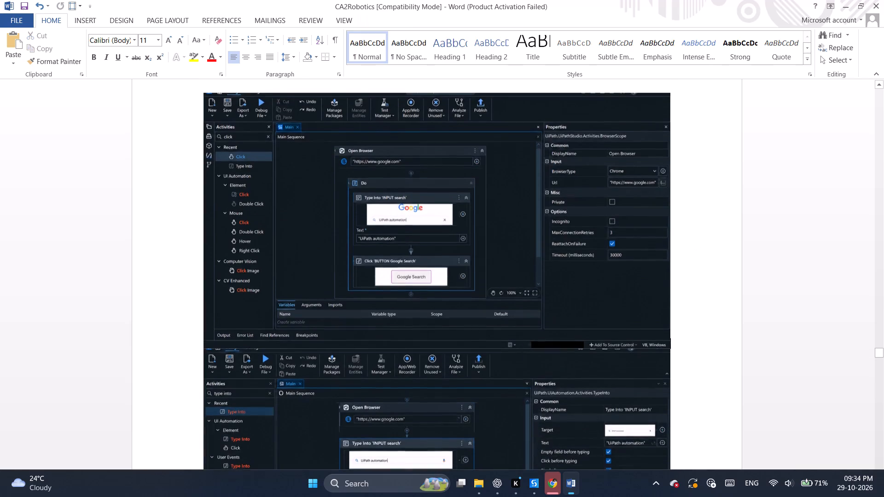
Crop the bottom status bar off the first picture under the "CO 4 QUES – 2" heading.
right_click(590, 272)
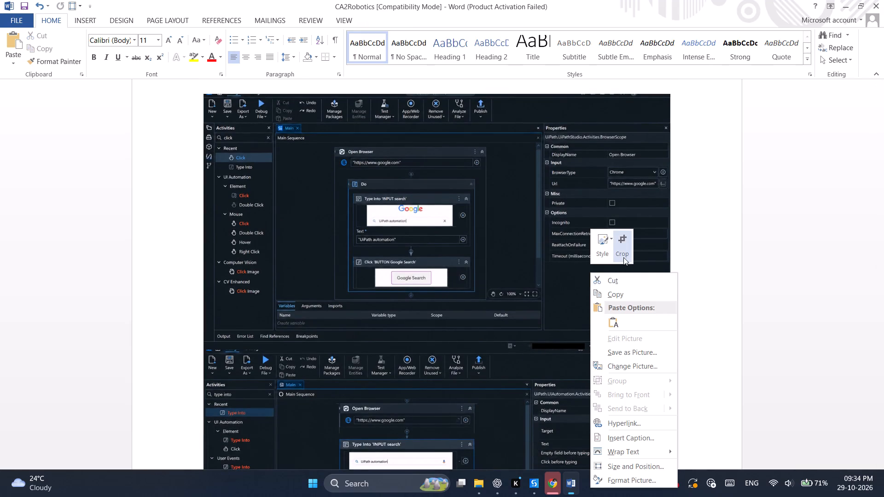
click(623, 254)
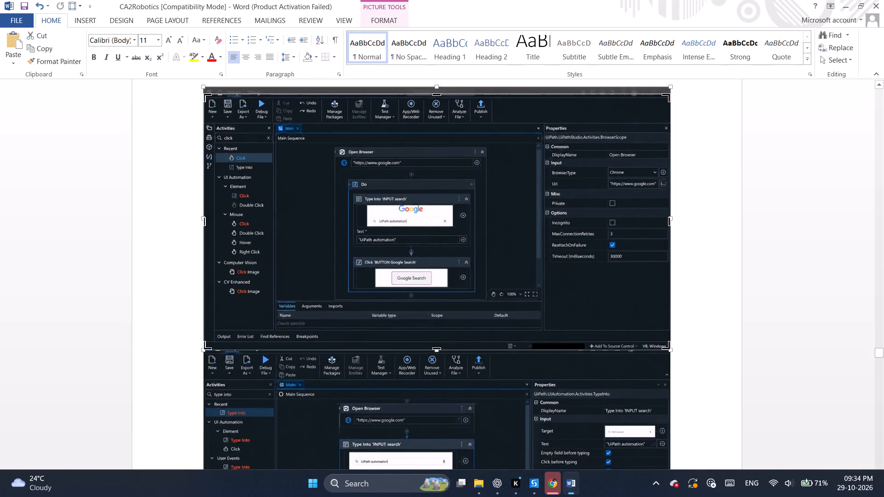
click(436, 351)
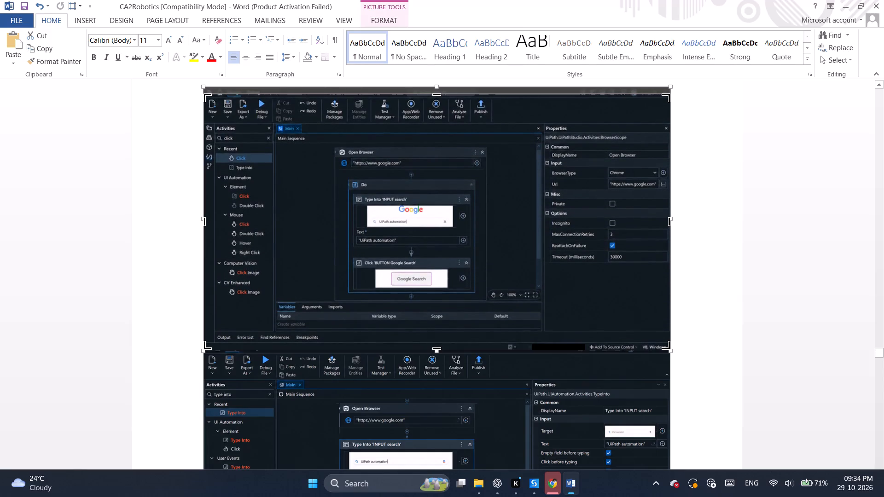
drag(437, 349, 437, 345)
click(727, 270)
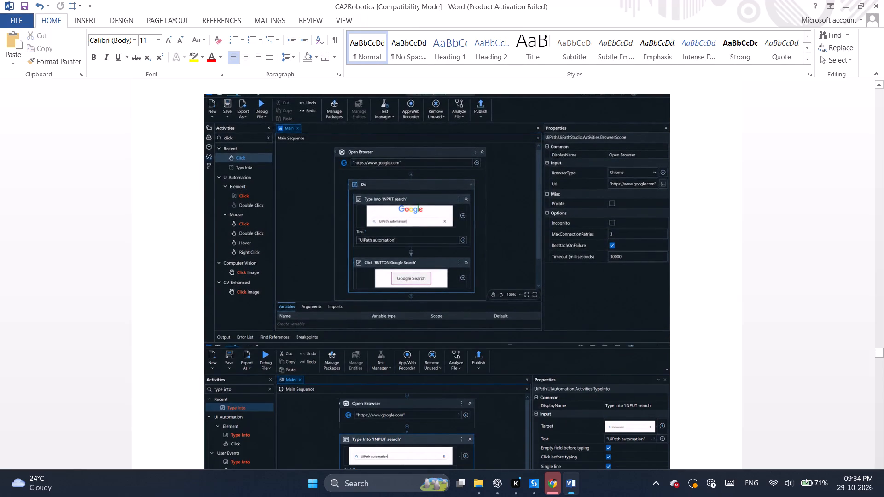
Crop the title-bar strip off the top of the following page's first picture, showing the searchText variable.
scroll(727, 270, down, 3)
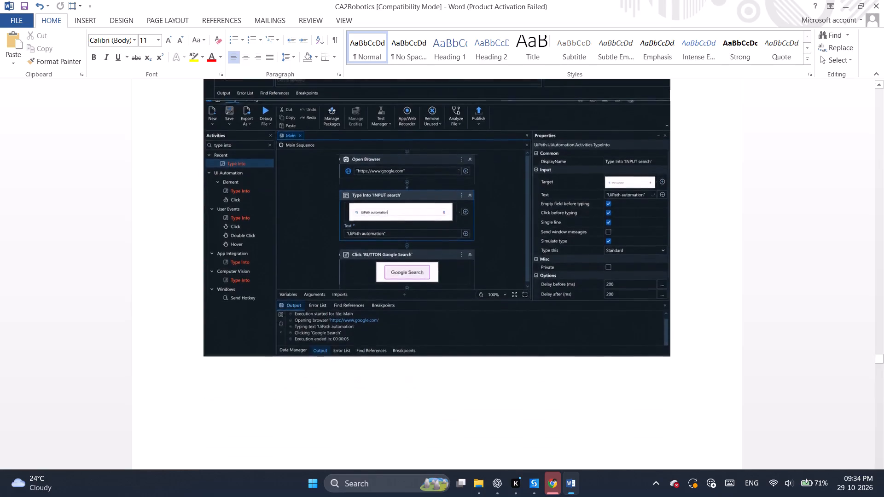
scroll(727, 270, down, 1)
scroll(727, 270, up, 1)
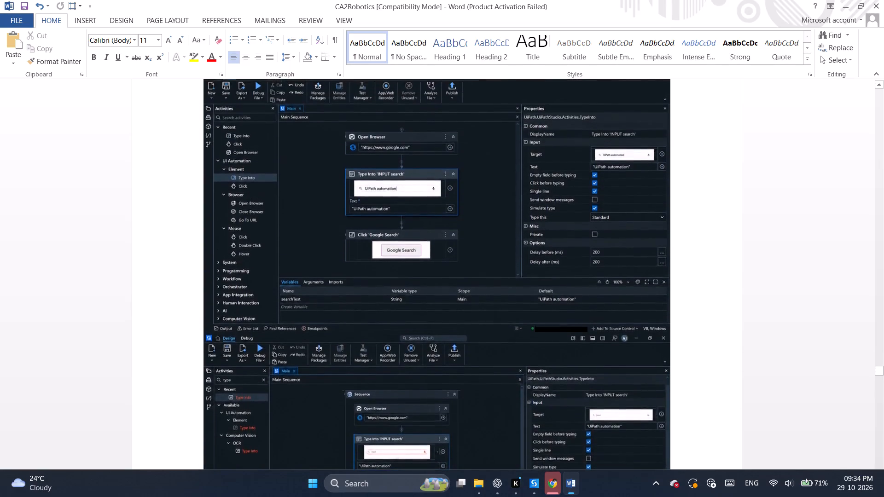
scroll(727, 270, up, 1)
right_click(481, 240)
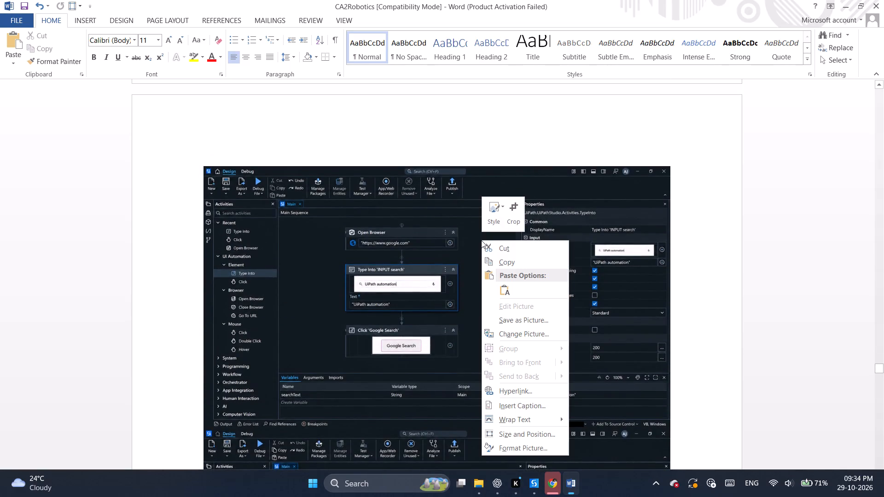
click(512, 219)
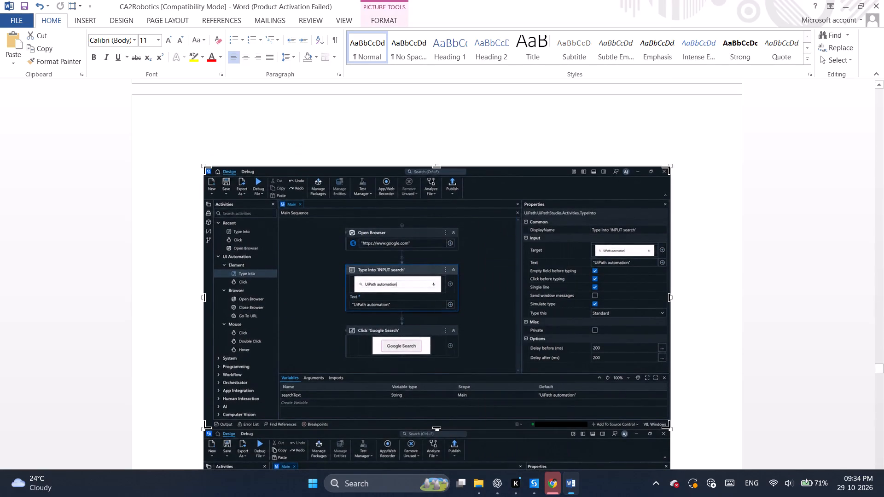
drag(437, 167, 438, 174)
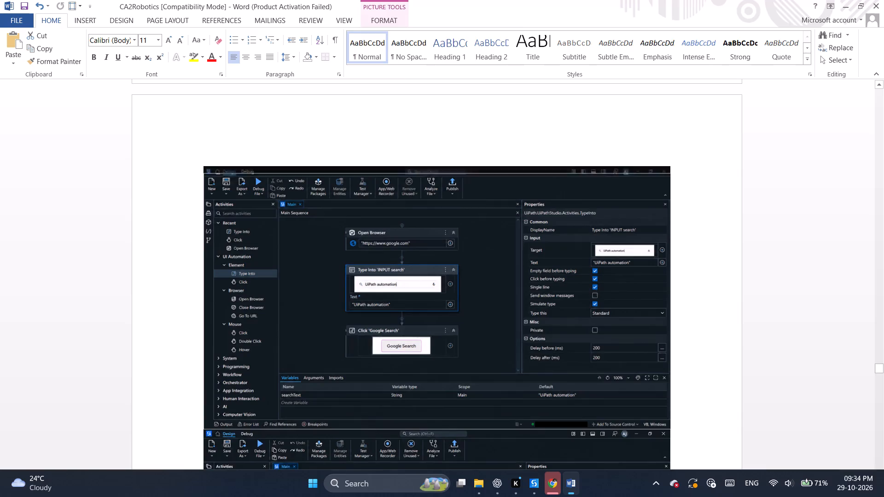
drag(438, 174, 440, 173)
click(596, 138)
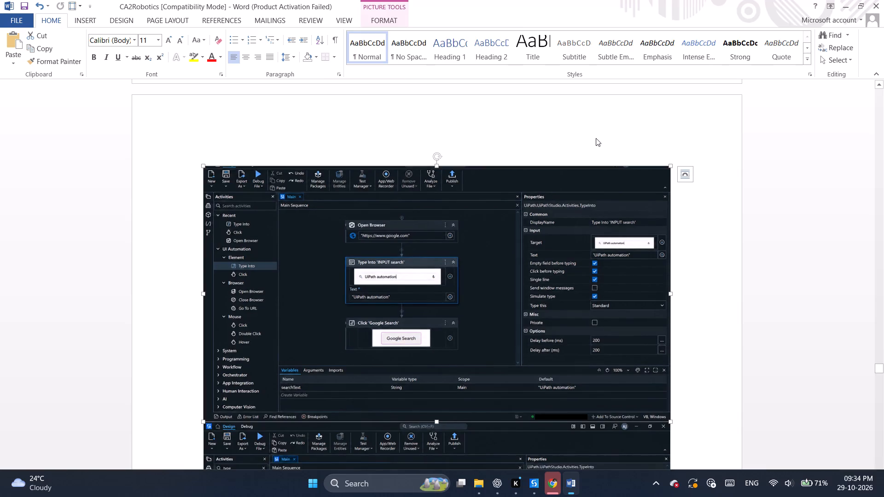
Crop the bottom status bar off the same picture showing the searchText variable.
right_click(436, 412)
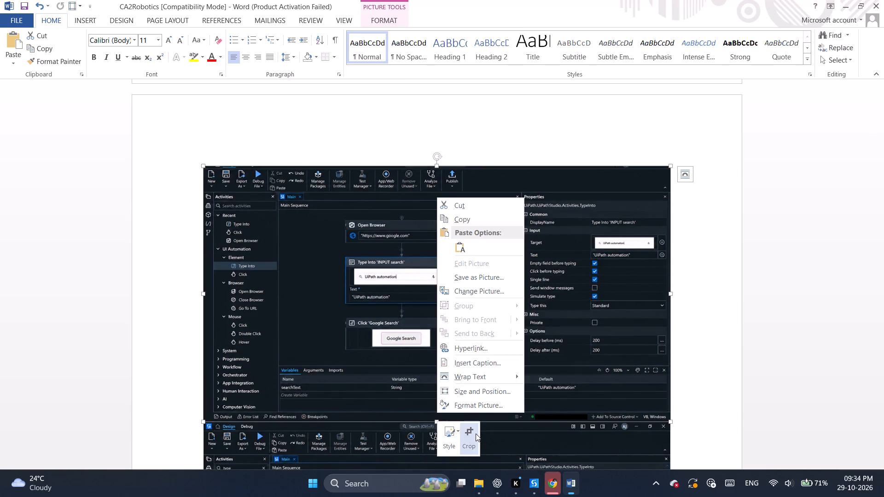
click(476, 433)
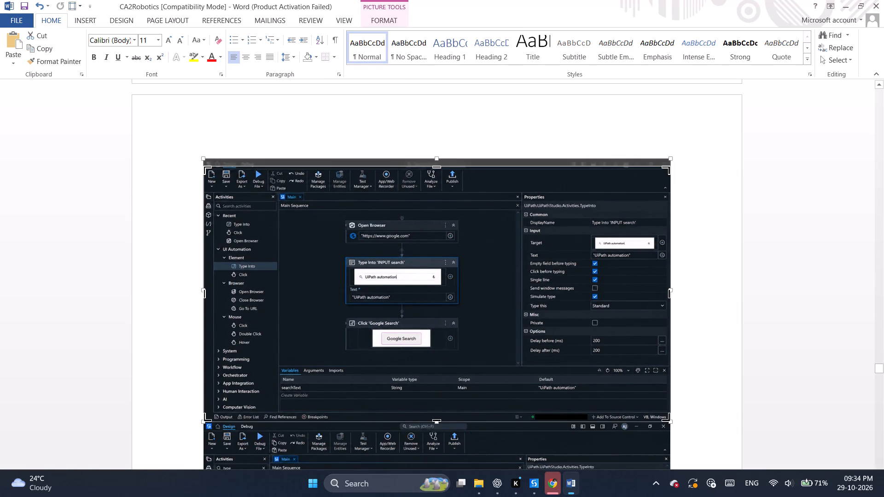
click(436, 420)
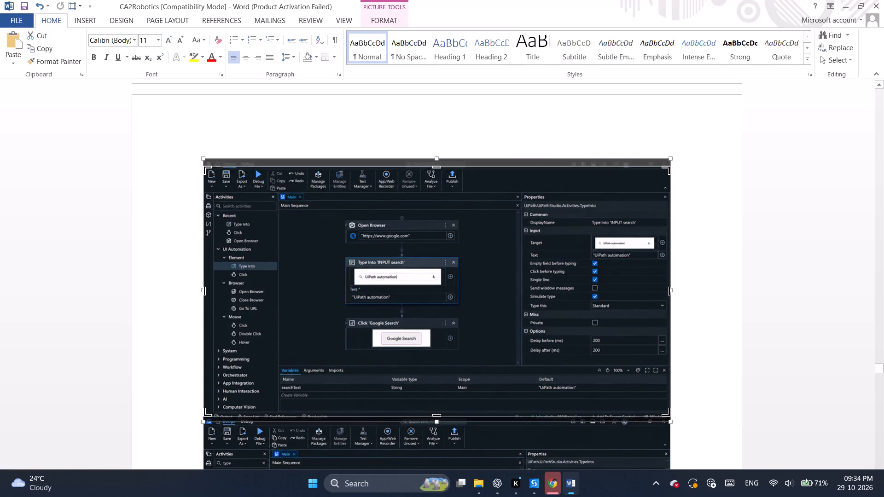
click(710, 353)
Crop the title-bar strip off the top of the WebAutomation picture below it, showing the Sequence and the execution output.
scroll(710, 353, down, 1)
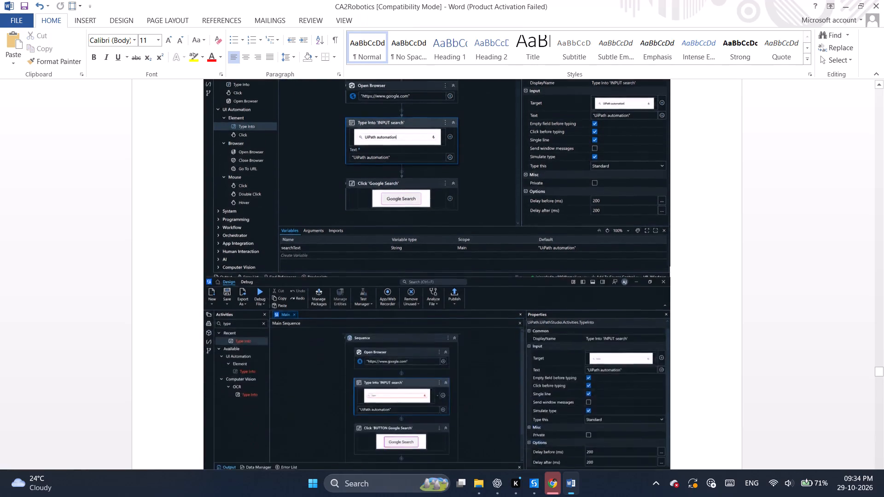
right_click(582, 376)
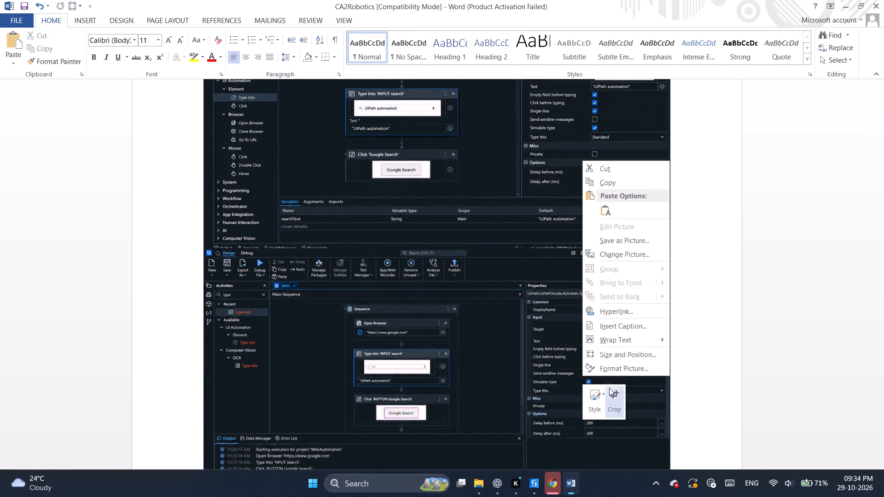
click(611, 393)
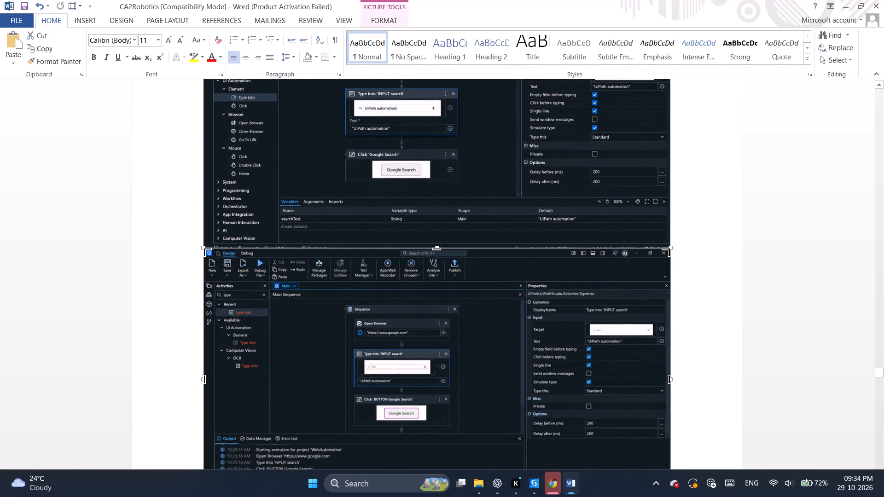
drag(437, 249, 439, 260)
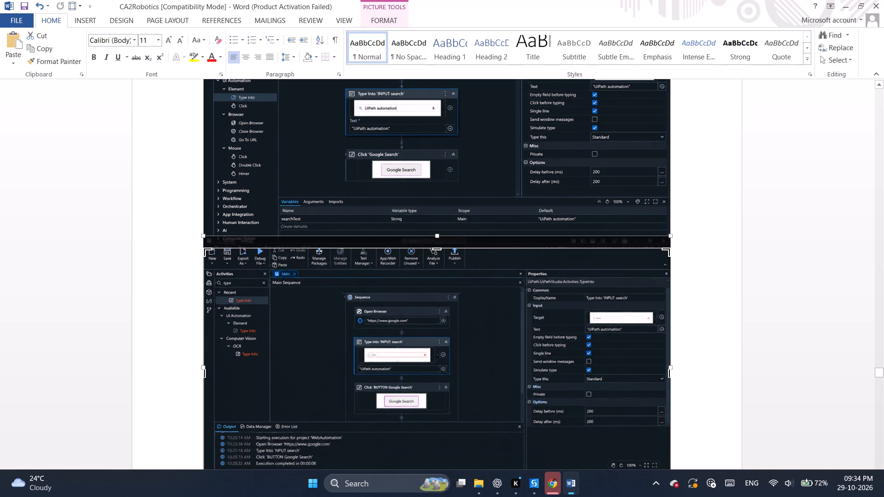
click(726, 254)
Crop the bottom taskbar strip off the WebAutomation picture showing the Sequence and the execution output.
scroll(587, 291, down, 1)
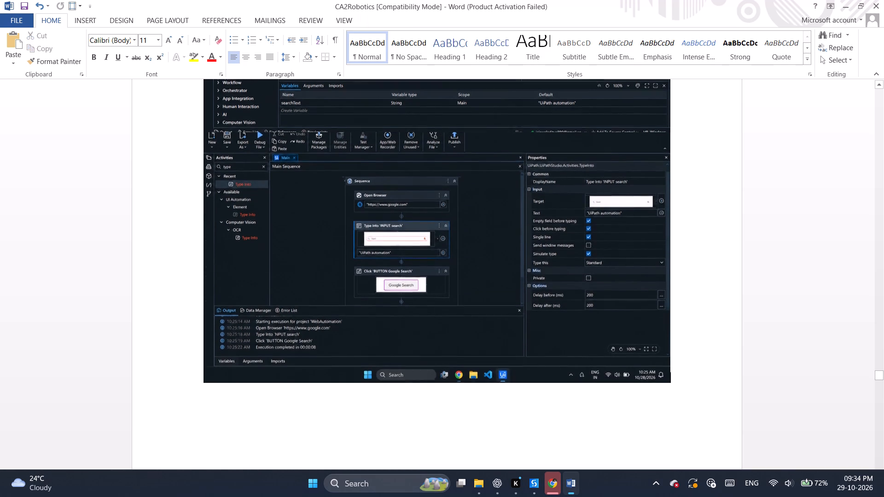
scroll(587, 291, down, 1)
right_click(538, 307)
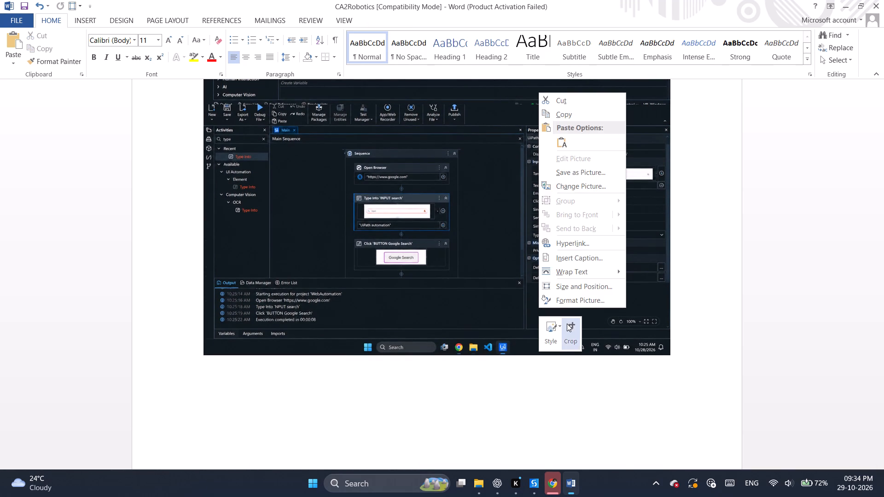
click(567, 324)
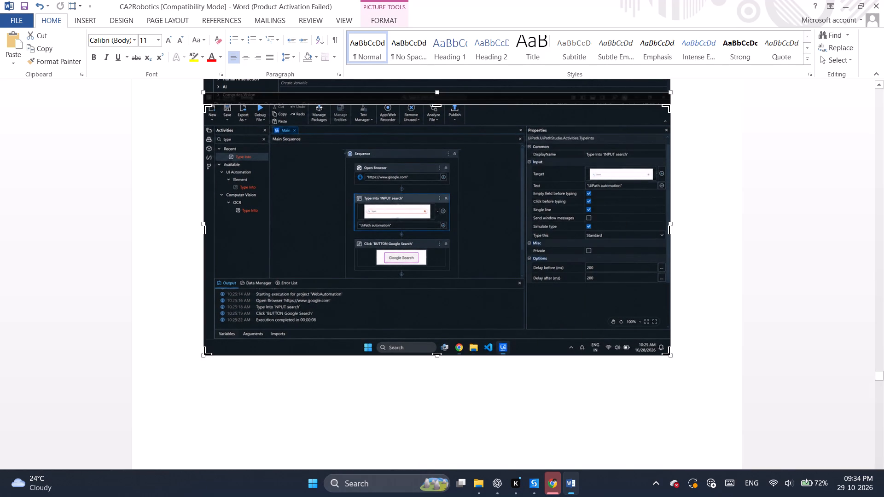
drag(436, 353, 436, 348)
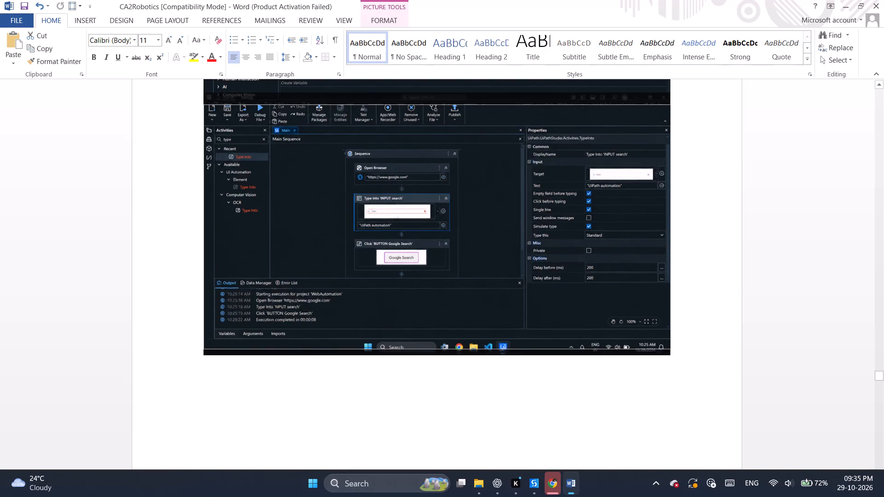
drag(436, 348, 432, 343)
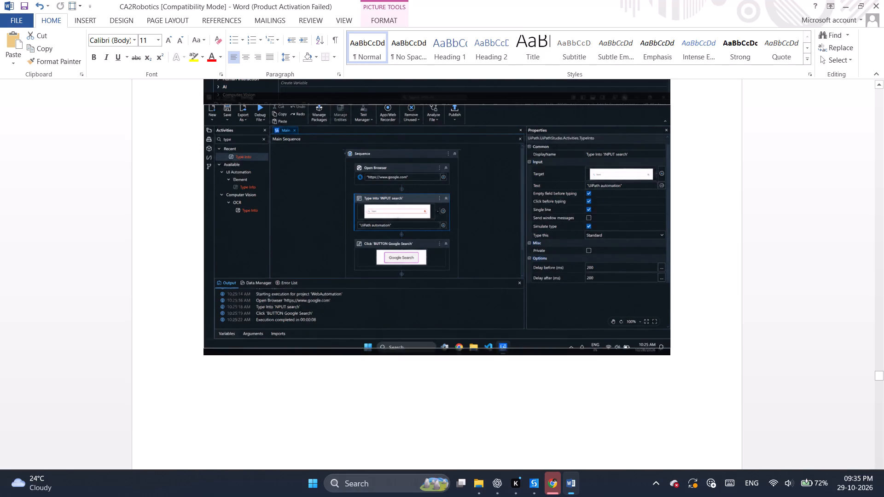
drag(432, 343, 433, 341)
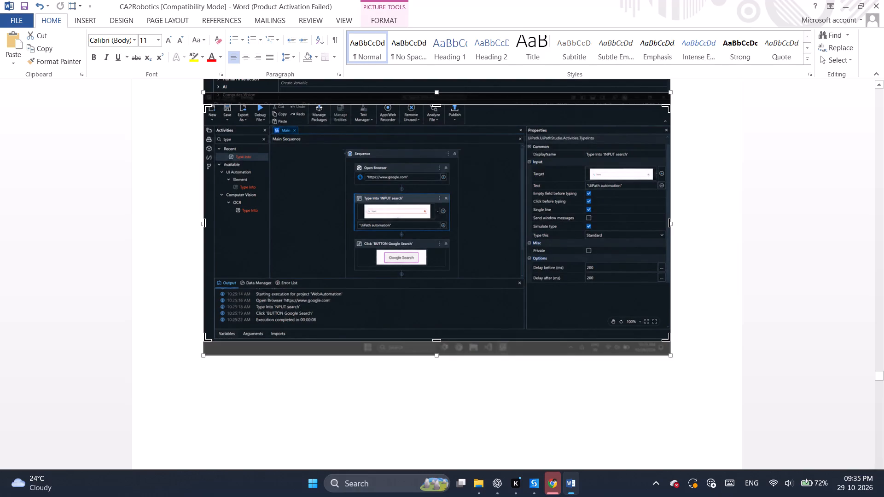
click(546, 386)
Crop the title-bar strip off the top of the picture just above the "CO 4 QUES – 3" heading.
scroll(568, 414, down, 1)
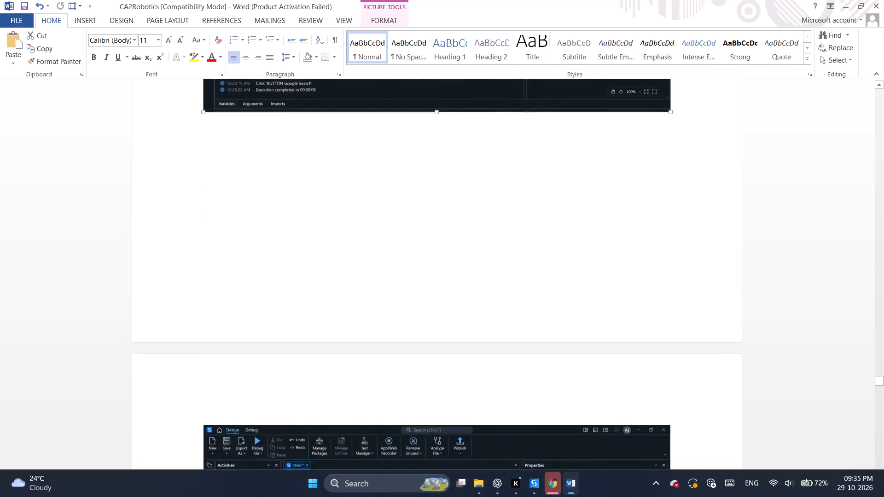
scroll(568, 414, down, 2)
right_click(504, 338)
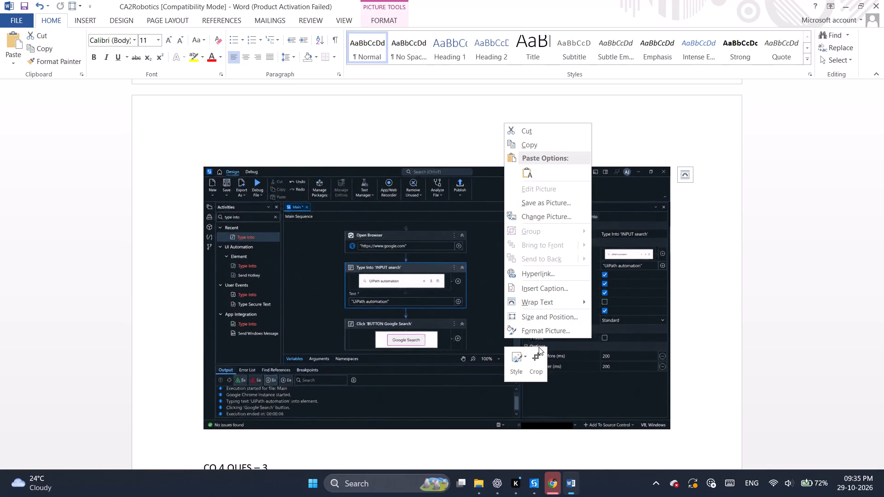
click(535, 355)
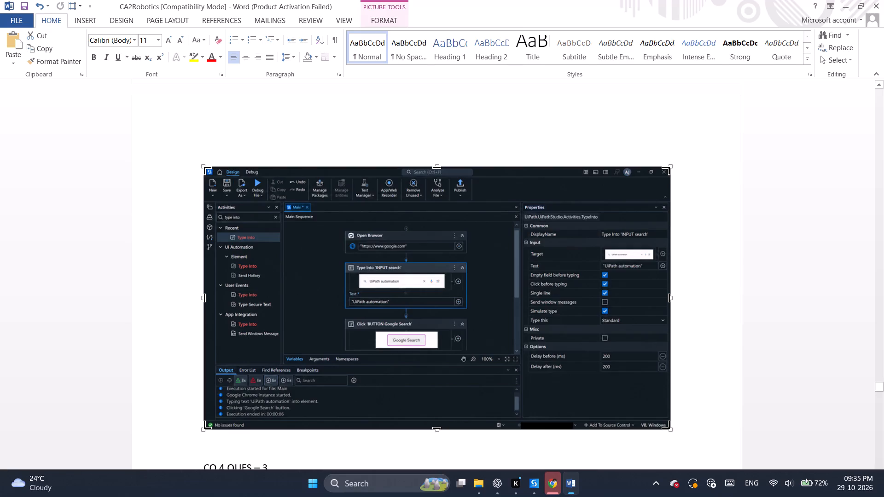
right_click(473, 331)
click(437, 169)
drag(435, 168, 435, 173)
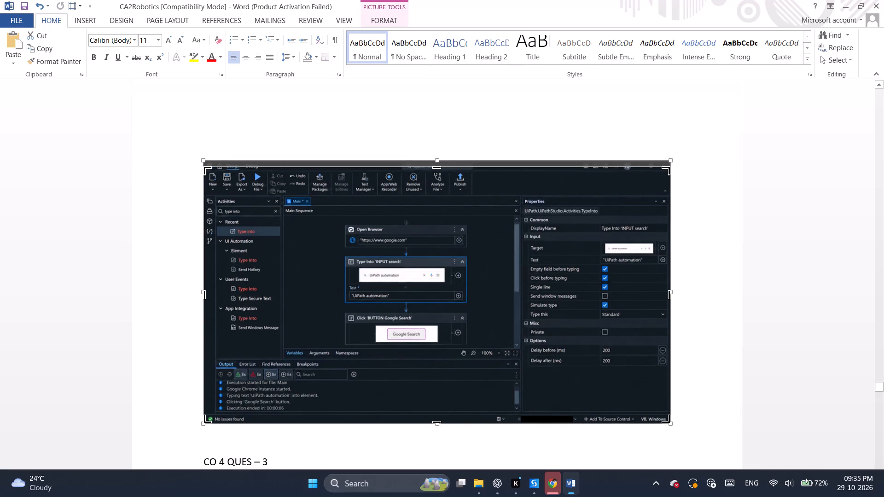
Crop the bottom status bar off the same picture above the "CO 4 QUES – 3" heading.
drag(436, 423, 436, 418)
click(485, 432)
Insert 16 blank lines between the cropped picture and the "CO 4 QUES – 3" heading, pushing the heading onto the next page.
scroll(485, 432, down, 1)
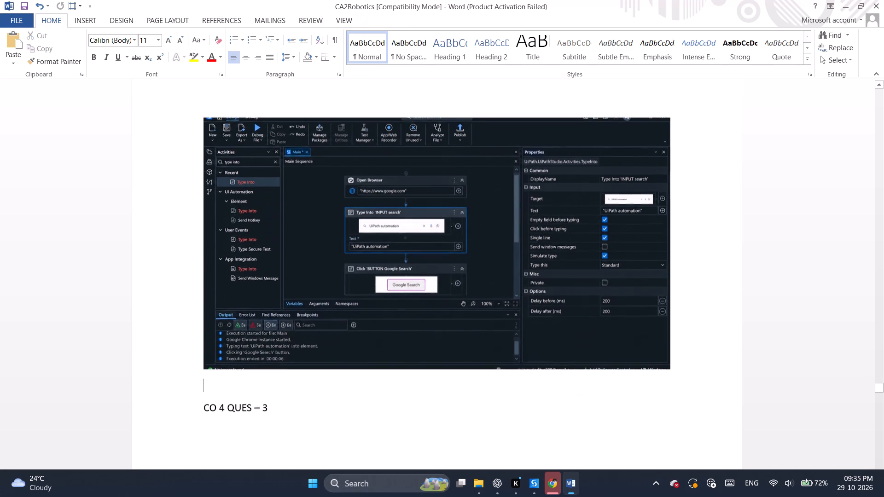
scroll(485, 432, down, 1)
key(Return)
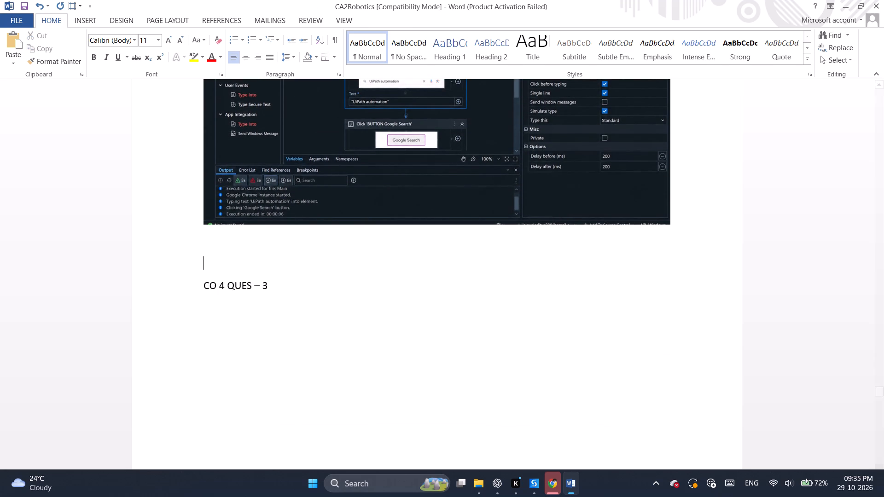
key(Return)
key(Return)
key(Return)
key(Return)
key(Return)
key(Return)
key(Return)
key(Return)
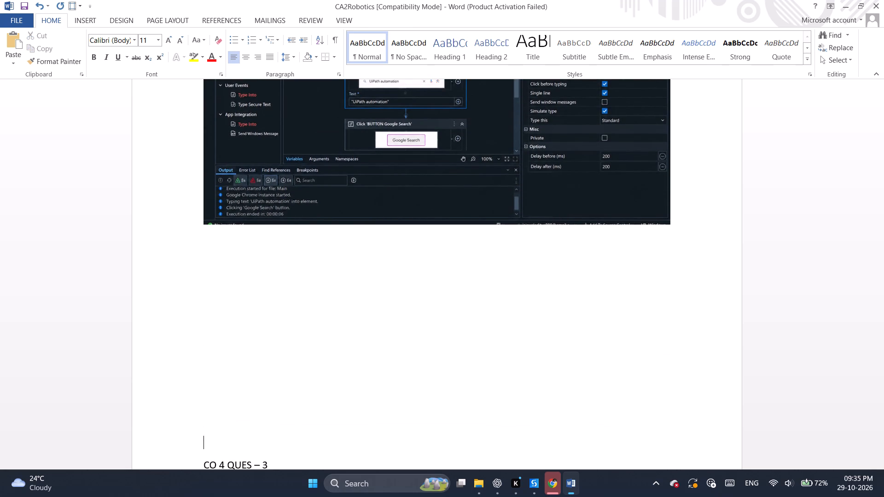
key(Return)
key(Return)
scroll(323, 295, down, 1)
scroll(323, 295, up, 1)
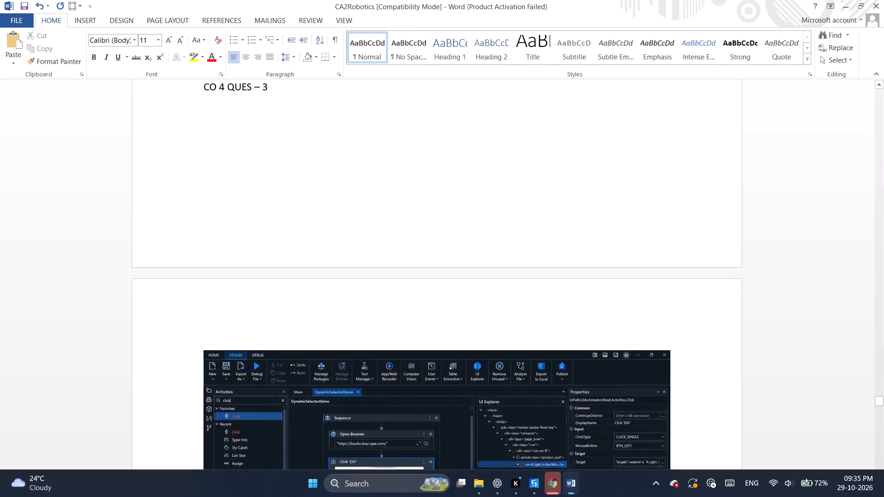
scroll(323, 295, up, 1)
key(Return)
key(Return)
key(Return)
key(Return)
key(Return)
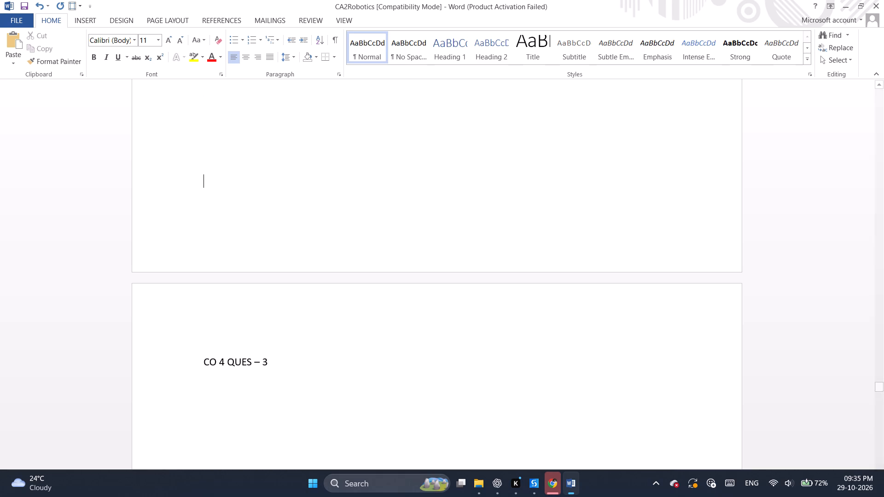
Delete the blank line directly below the "CO 4 QUES – 3" heading.
scroll(323, 295, down, 1)
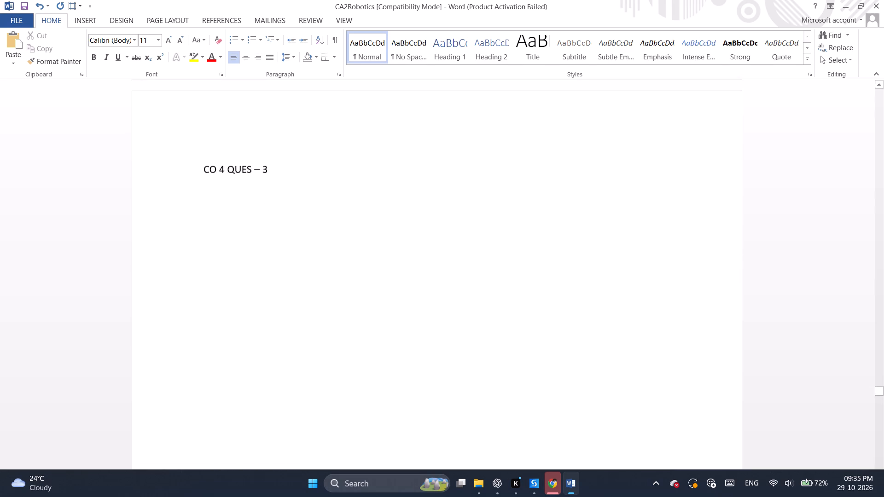
scroll(323, 295, down, 1)
scroll(323, 295, up, 3)
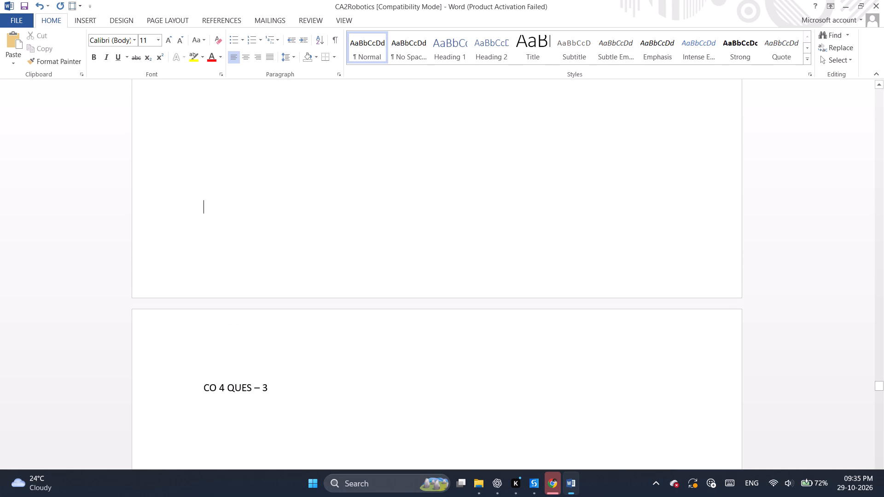
key(Down)
key(Down)
key(Down)
key(Down)
key(Up)
key(Up)
key(Up)
key(Down)
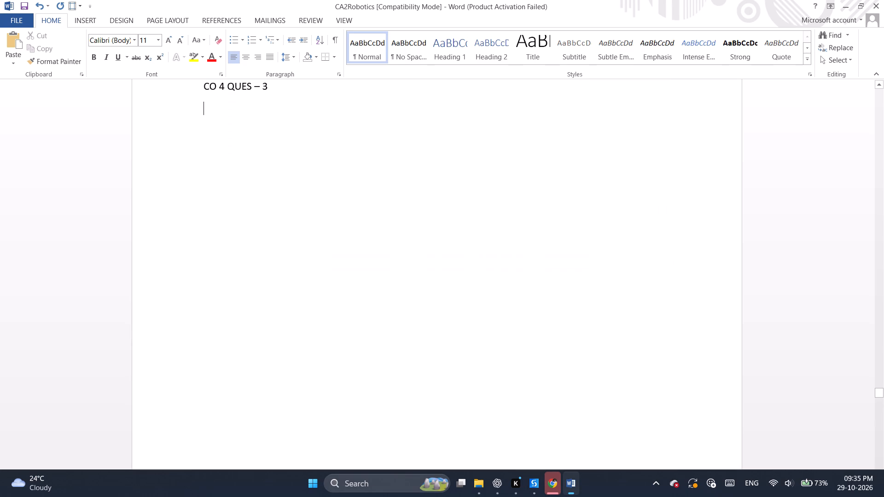
key(Up)
key(Down)
key(Down)
key(Down)
key(Up)
key(Up)
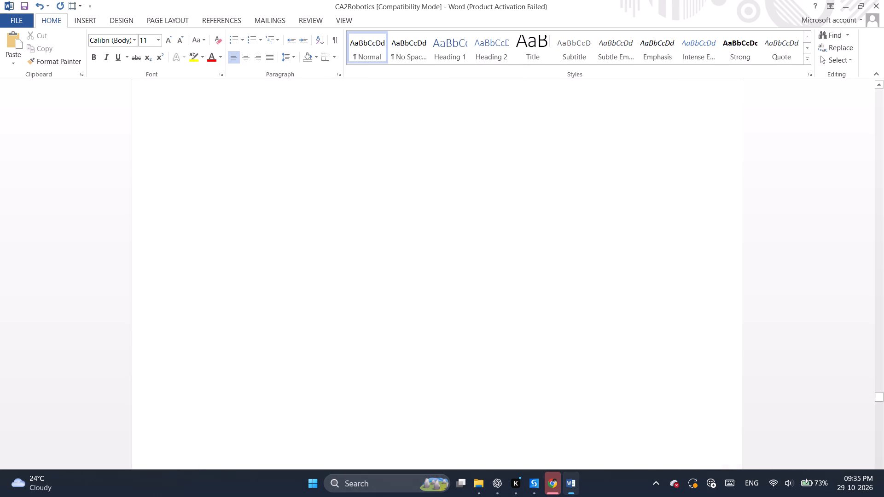
key(Up)
key(Down)
key(BackSpace)
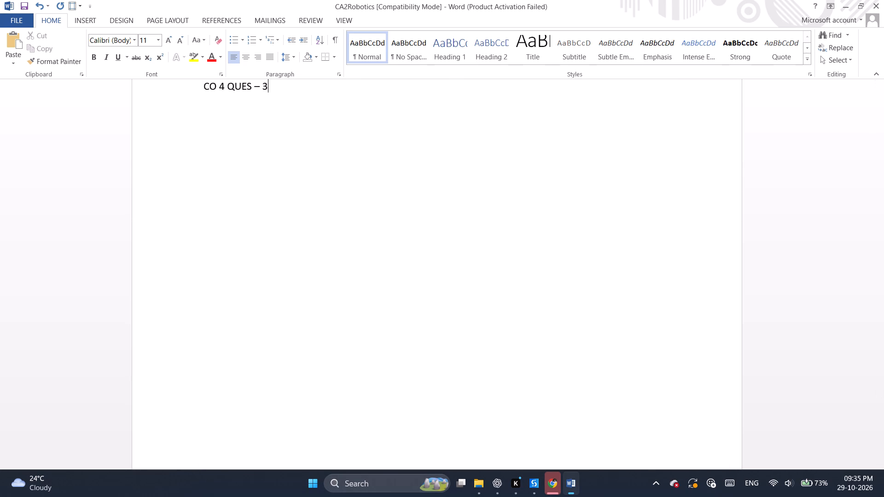
Delete one blank line above the "CO 4 QUES – 3" heading to pull it back to the bottom of the preceding page.
key(Up)
key(Down)
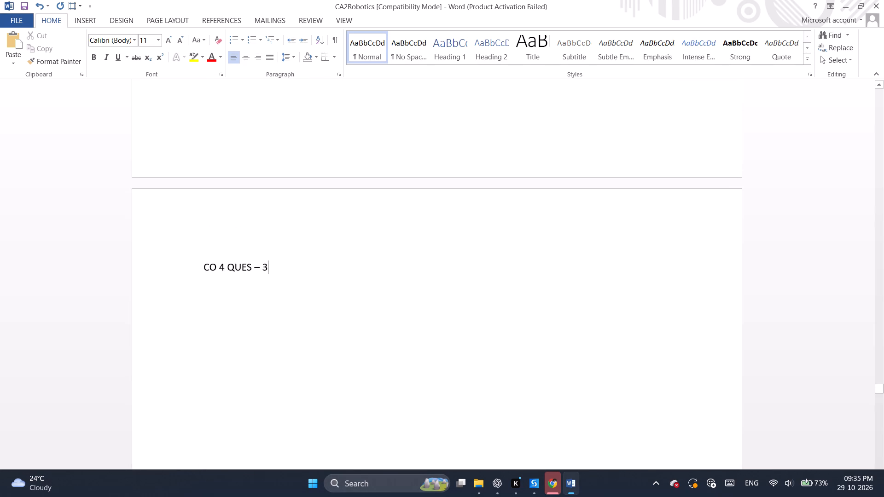
key(Down)
key(Left)
key(Up)
key(Up)
key(BackSpace)
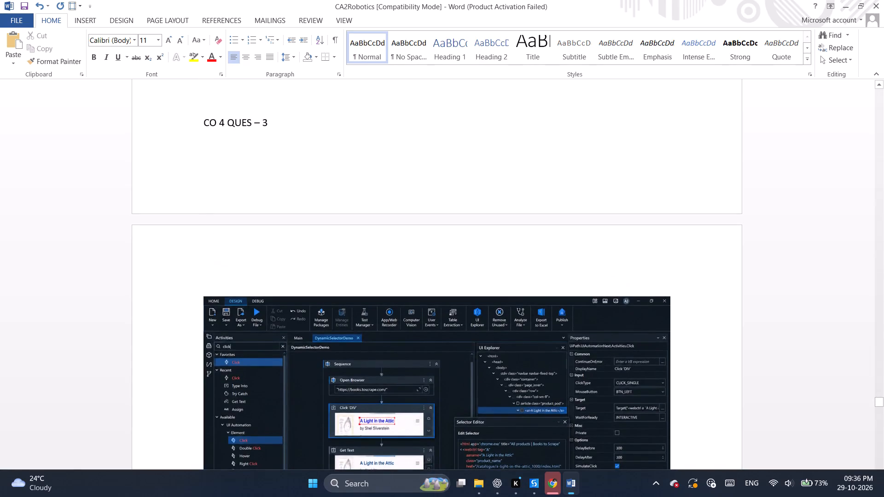
Crop the title-bar strip off the top of the DynamicSelectorDemo picture on the page after the "CO 4 QUES – 3" heading.
key(Down)
key(Down)
key(Down)
key(Down)
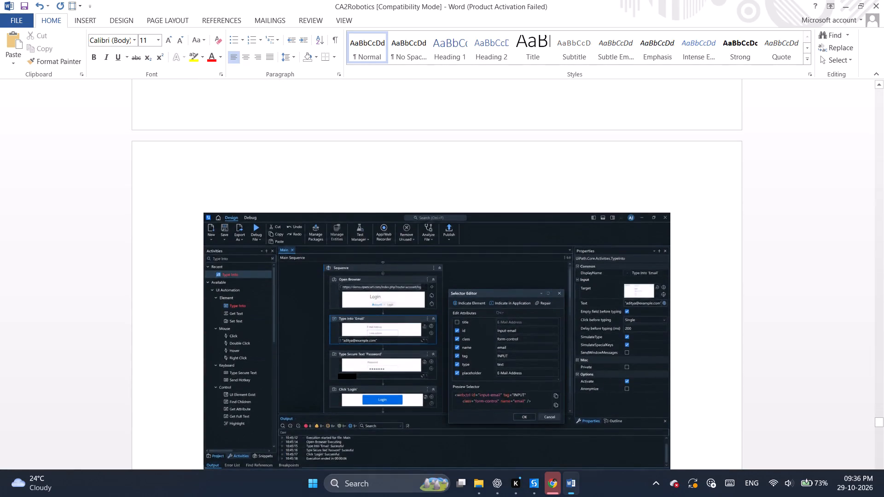
scroll(394, 393, up, 2)
scroll(394, 393, down, 1)
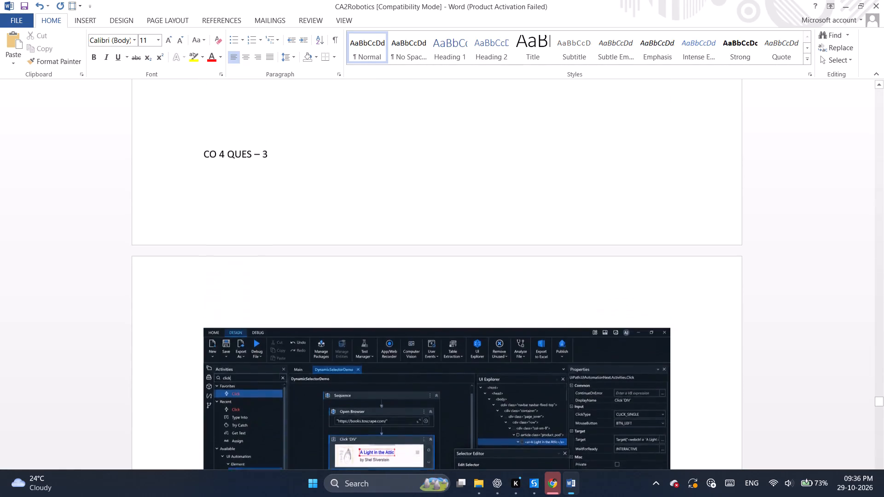
scroll(394, 393, down, 1)
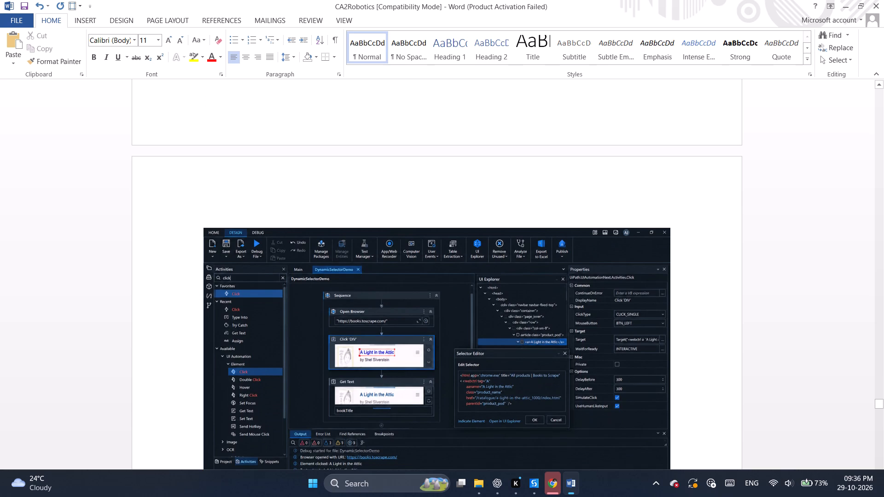
scroll(394, 393, down, 1)
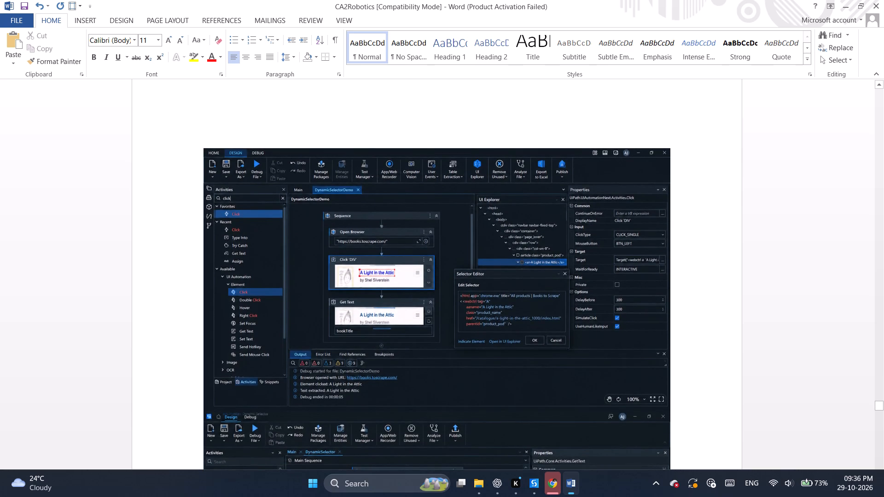
right_click(438, 263)
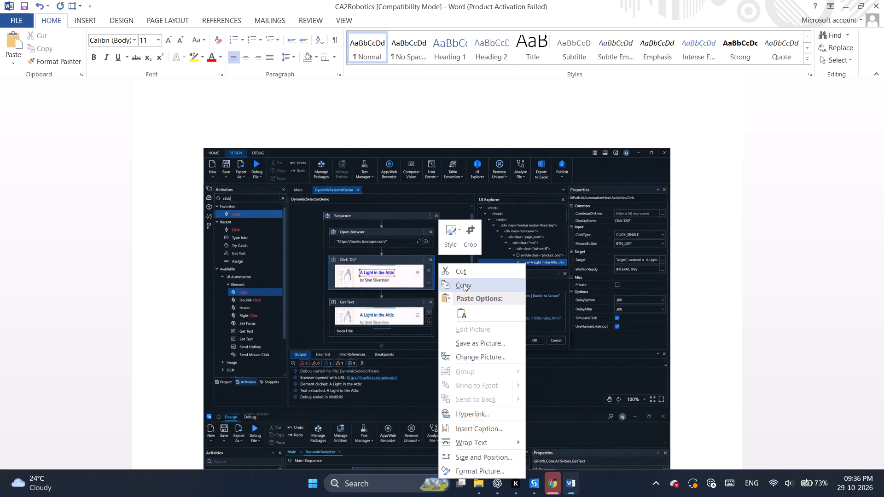
click(468, 237)
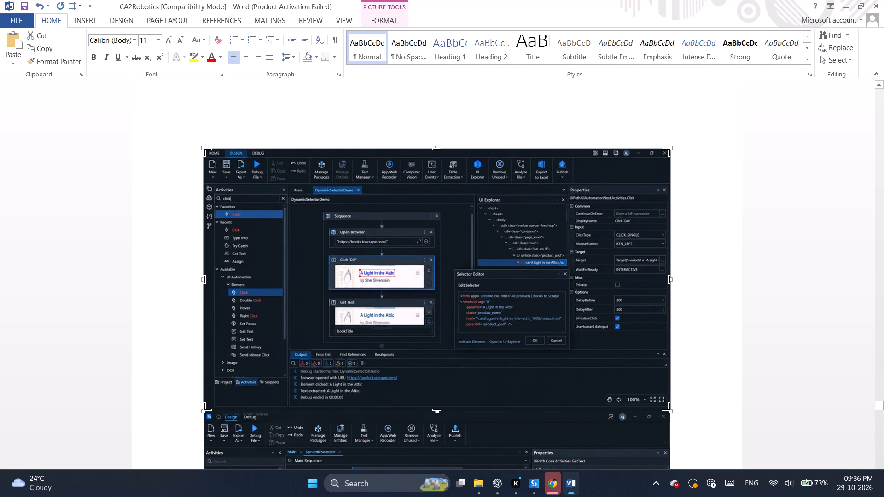
drag(436, 149, 439, 156)
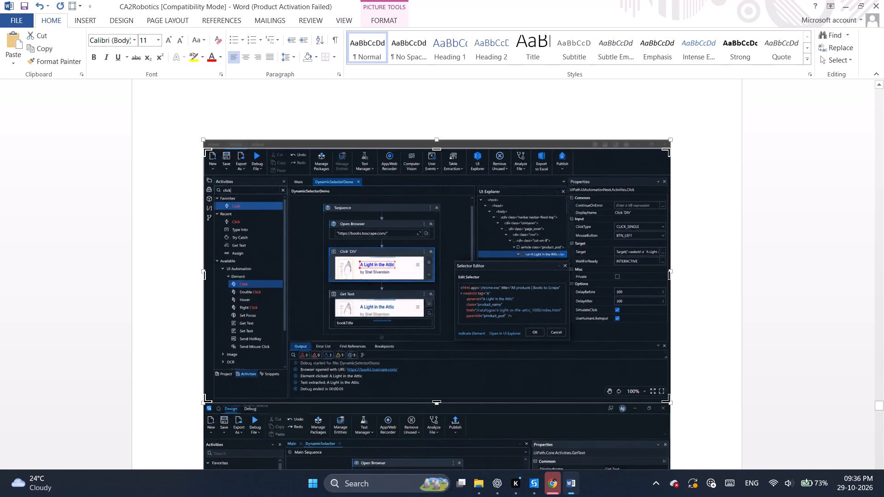
click(647, 89)
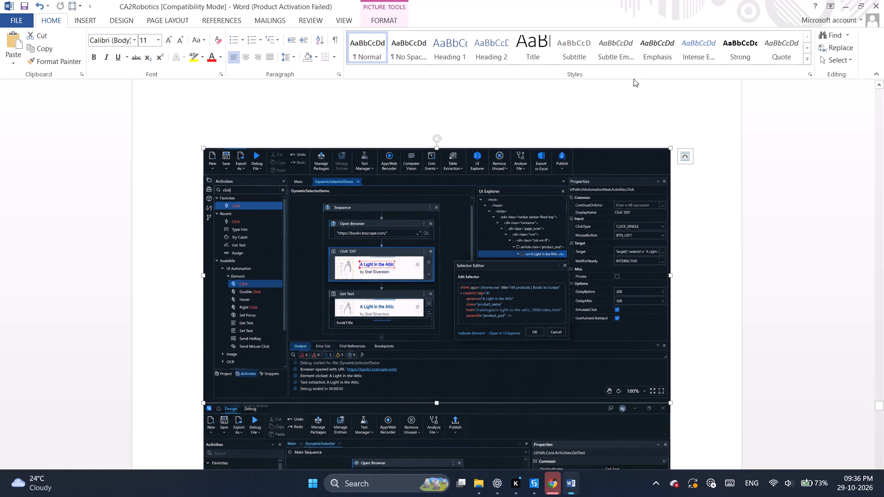
scroll(624, 75, down, 1)
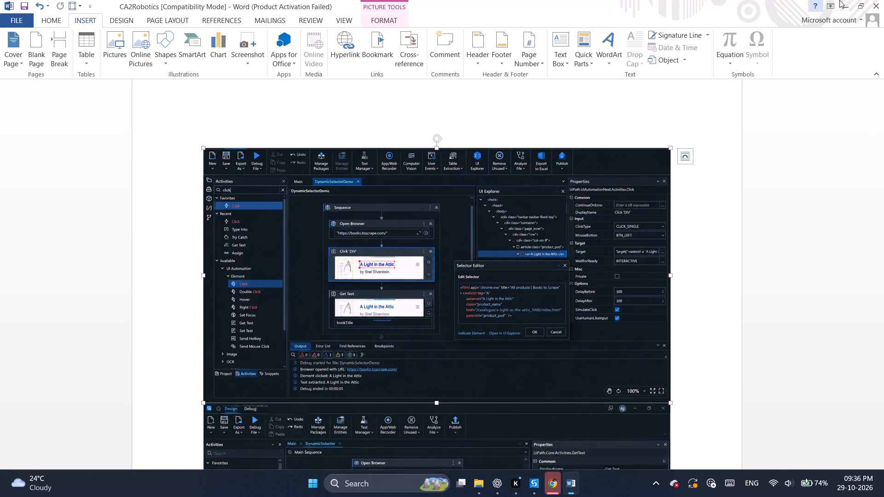
Crop the title-bar strip off the top and the status-bar strip off the bottom of the DynamicSelector quotes picture.
click(702, 183)
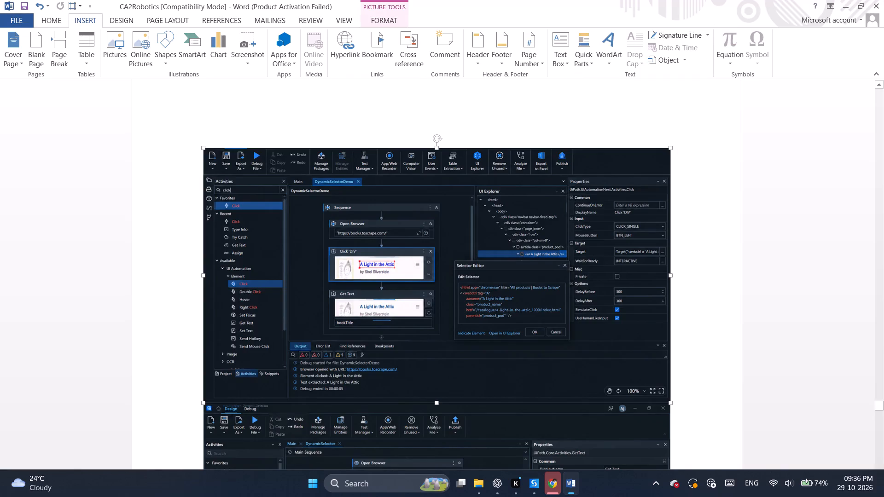
scroll(702, 183, down, 1)
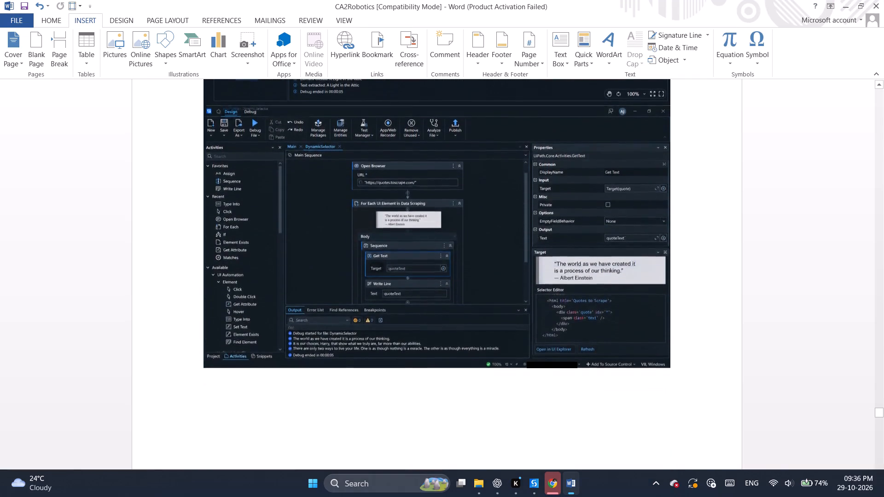
scroll(702, 183, down, 1)
right_click(565, 190)
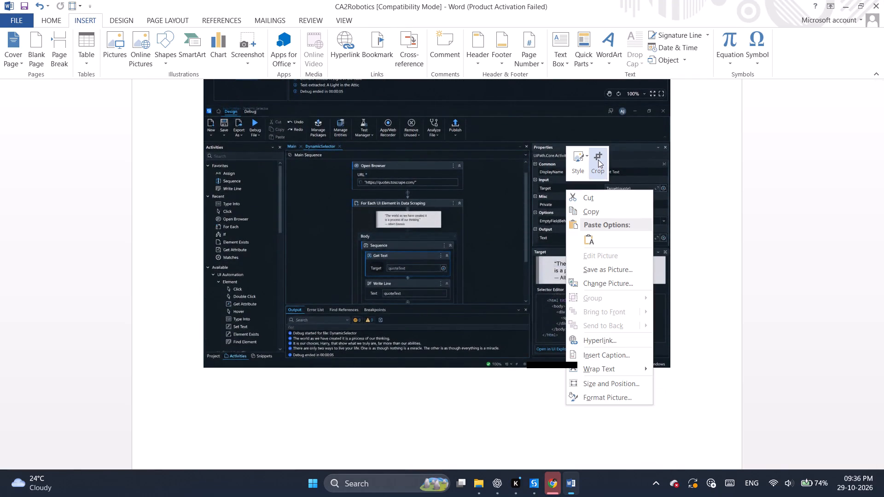
click(598, 160)
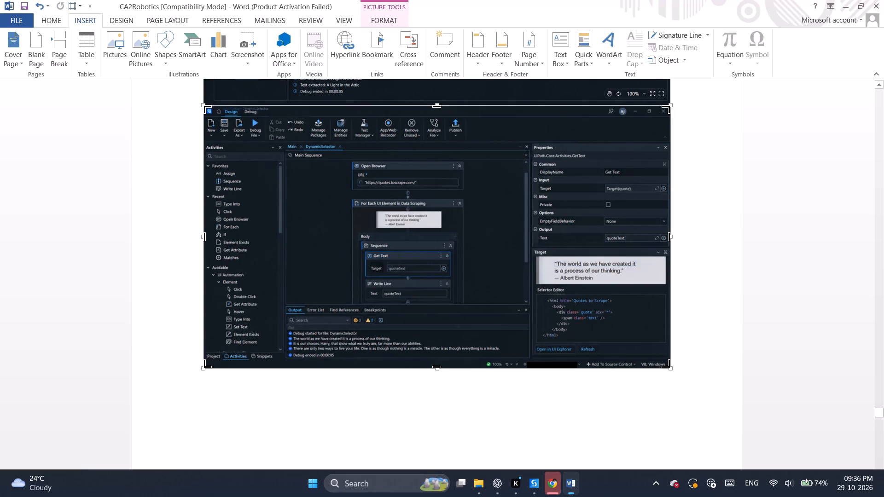
drag(437, 106, 437, 114)
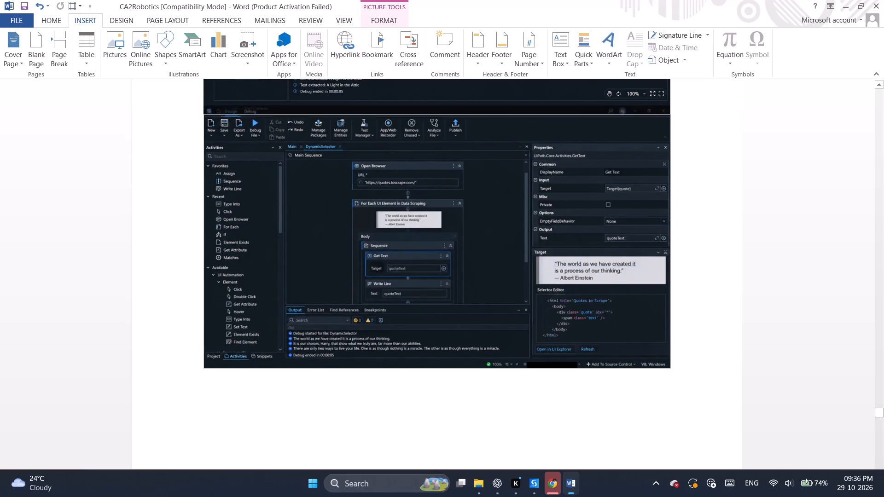
drag(437, 114, 437, 113)
click(689, 350)
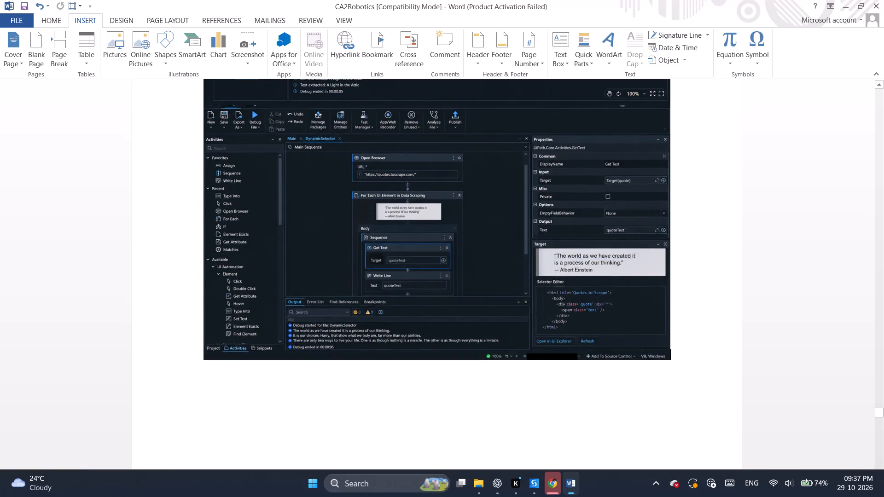
scroll(689, 350, down, 1)
right_click(543, 231)
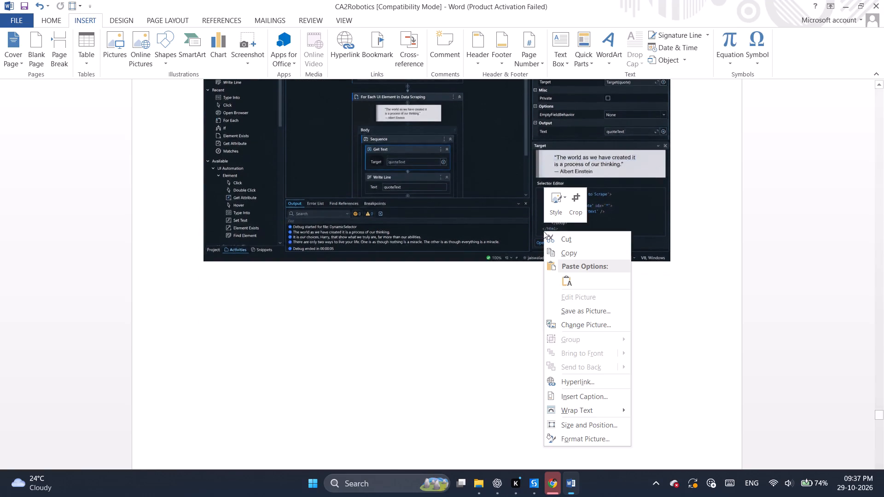
click(577, 199)
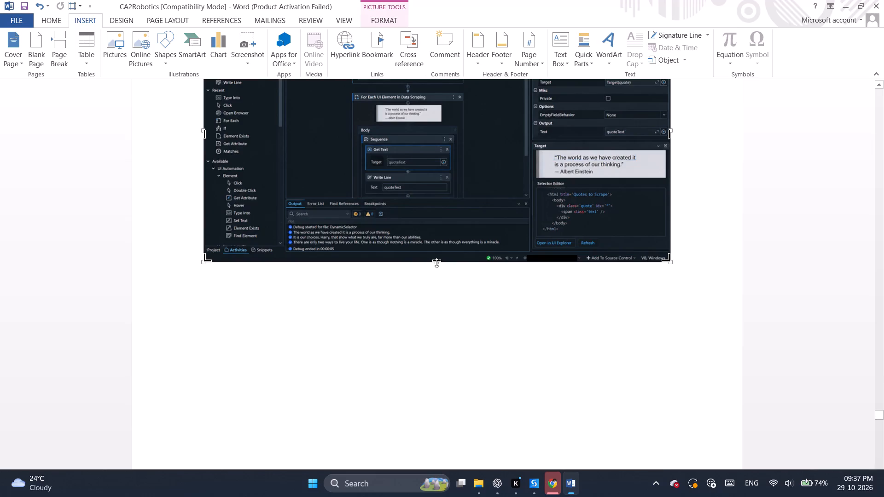
drag(436, 261, 436, 252)
click(472, 338)
Crop the title-bar strip at the top and the status strip at the bottom of the login Selector Editor picture above "CO 4 QUES – 4".
scroll(472, 338, down, 1)
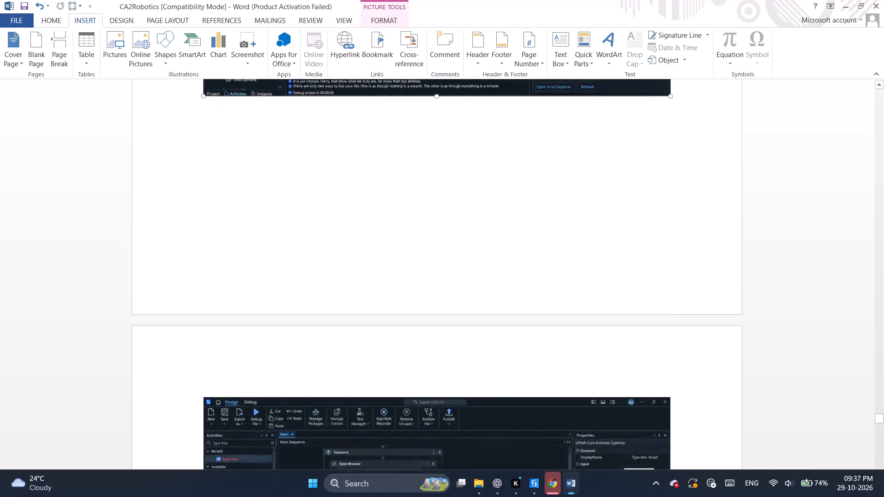
scroll(472, 338, down, 1)
right_click(472, 338)
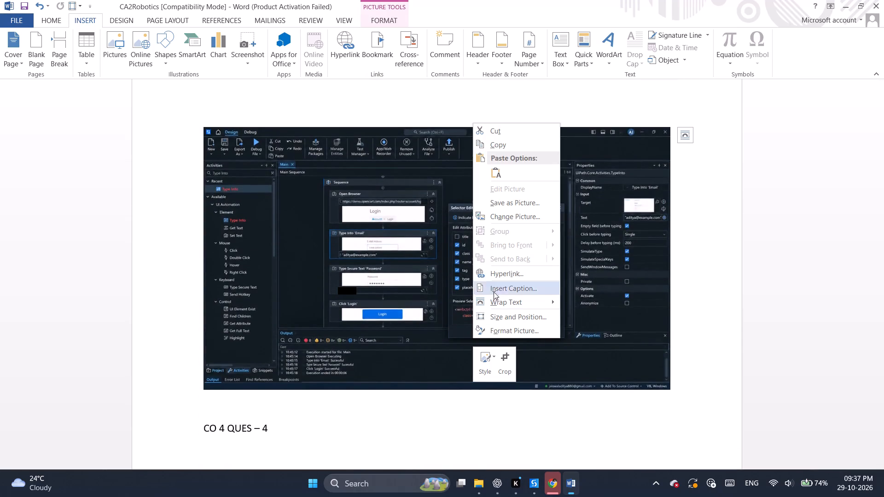
click(504, 363)
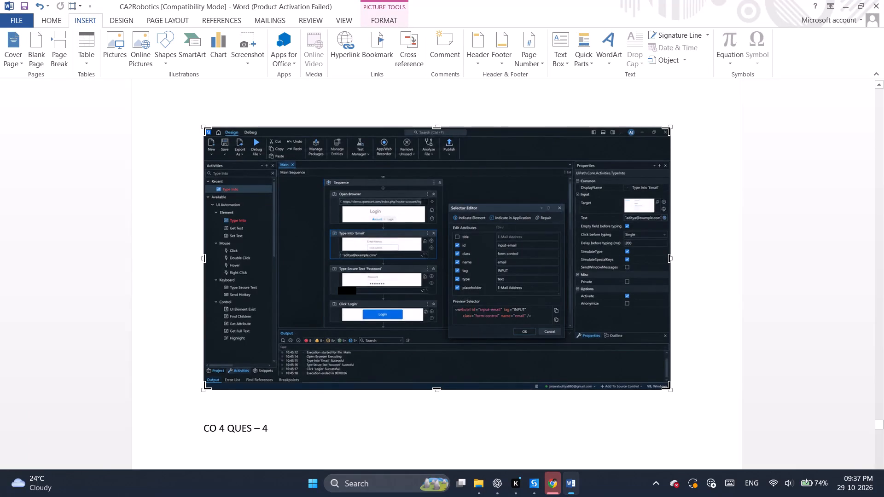
drag(436, 128, 438, 133)
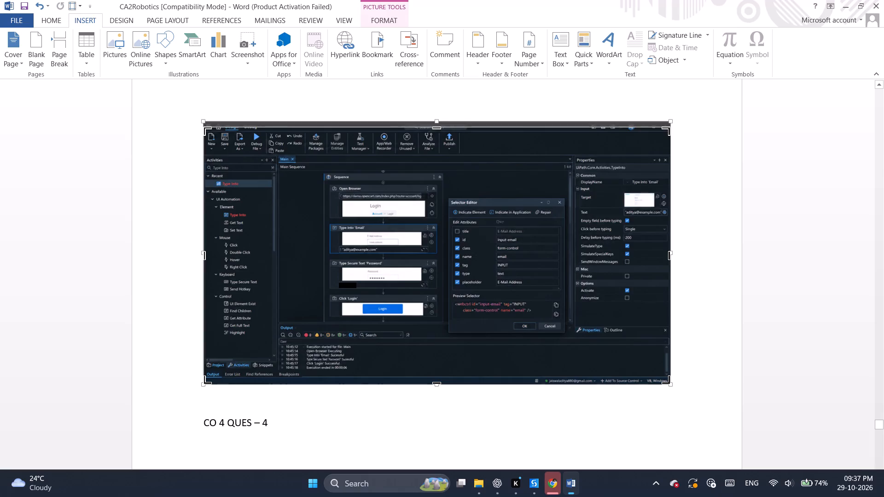
drag(436, 383, 437, 378)
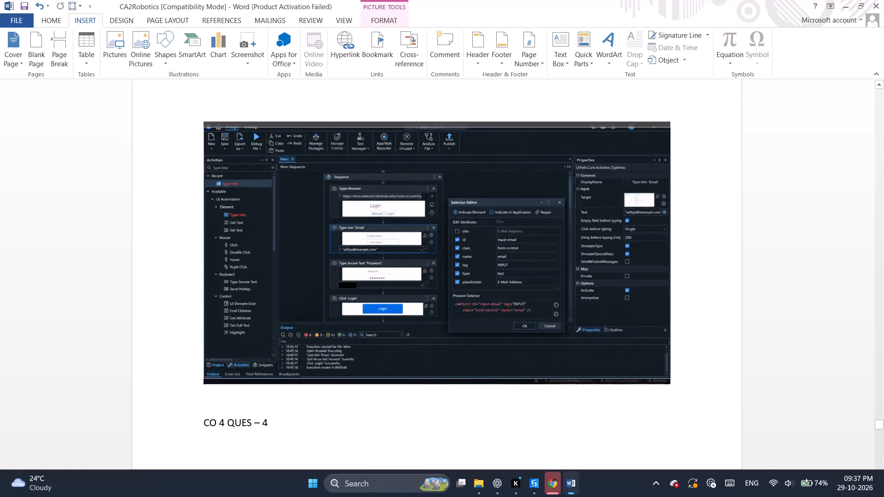
drag(437, 378, 437, 378)
click(401, 397)
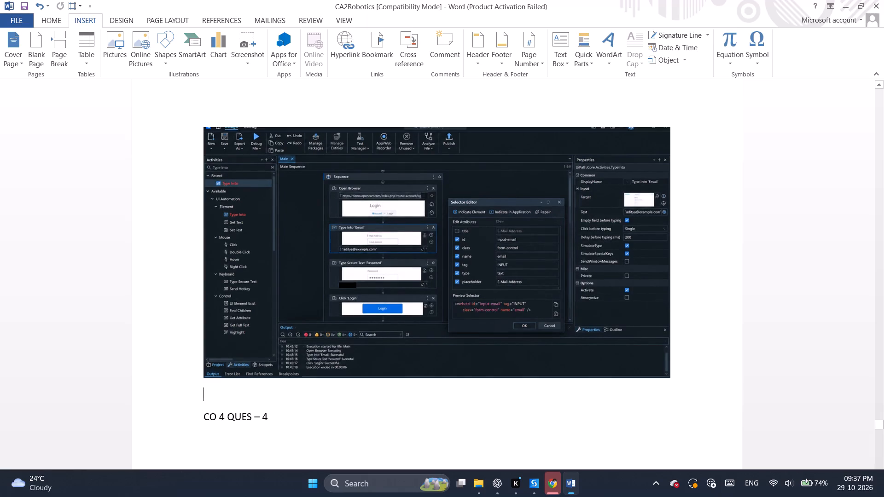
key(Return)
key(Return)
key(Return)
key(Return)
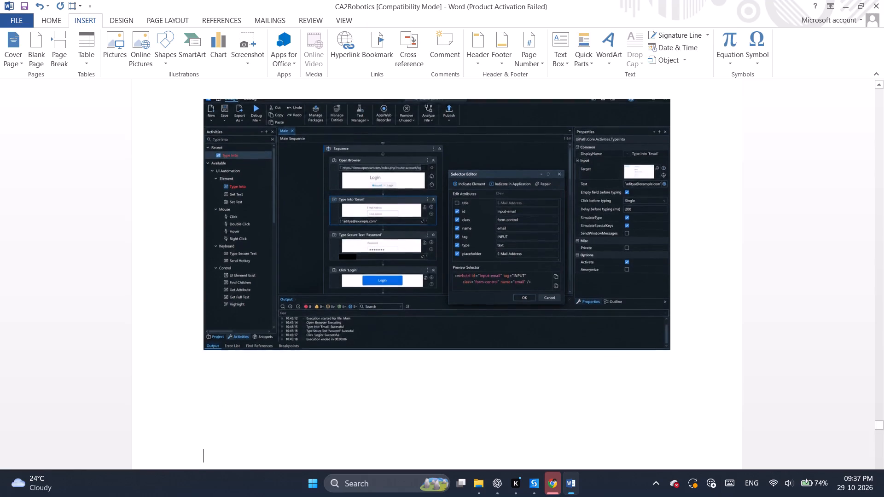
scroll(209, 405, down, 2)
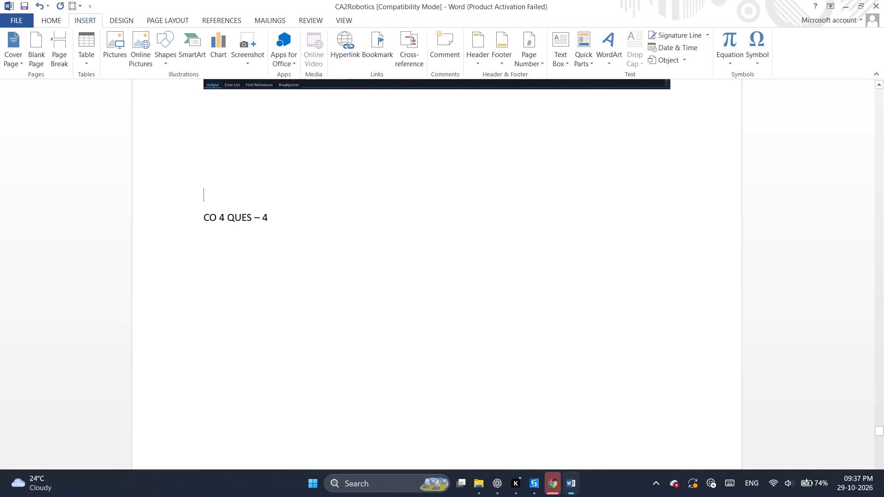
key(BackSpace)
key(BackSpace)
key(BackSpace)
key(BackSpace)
Insert 16 blank lines between the cropped login picture and the "CO 4 QUES – 4" heading, pushing the heading onto the next page.
scroll(209, 405, up, 3)
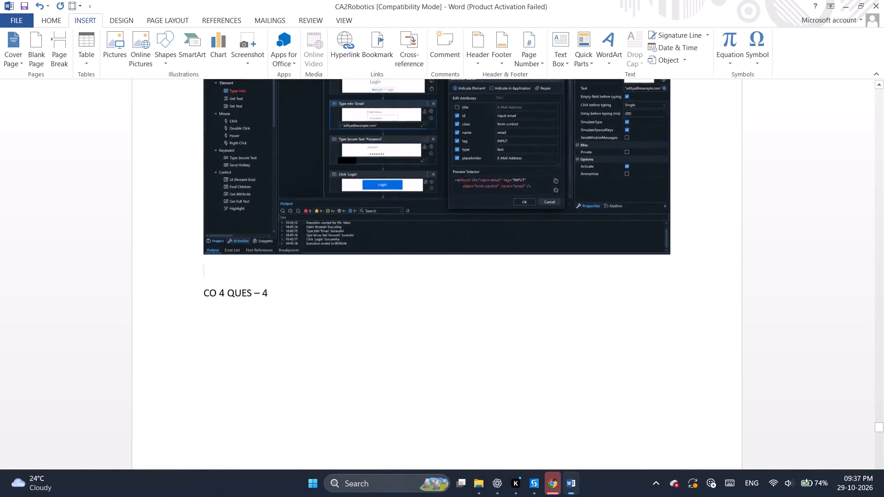
scroll(209, 405, up, 2)
scroll(209, 405, down, 1)
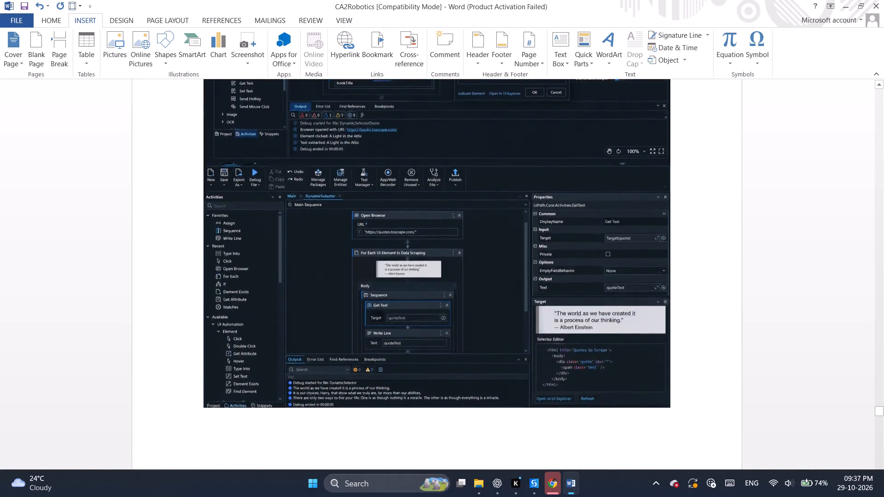
scroll(209, 405, down, 2)
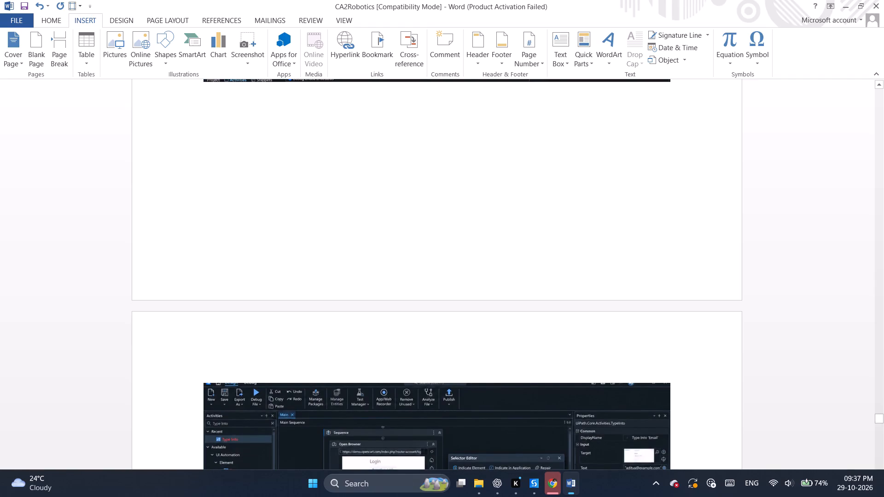
scroll(209, 405, down, 2)
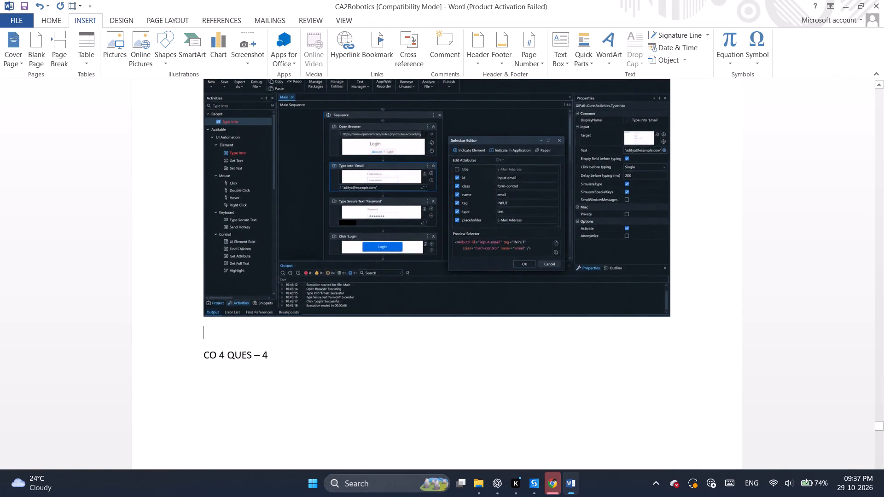
key(Return)
key(Return)
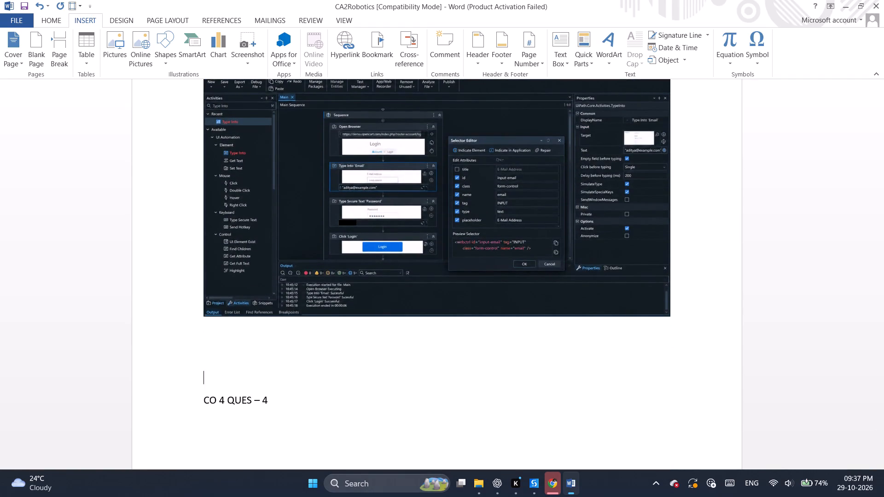
key(Return)
key(Return)
key(Return)
key(Return)
key(Return)
key(Return)
key(Return)
key(Return)
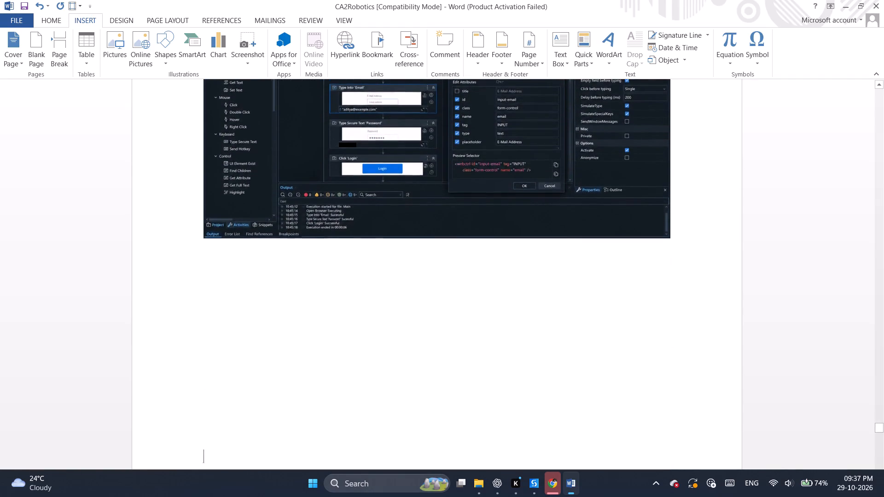
key(Return)
key(Return)
scroll(228, 388, down, 2)
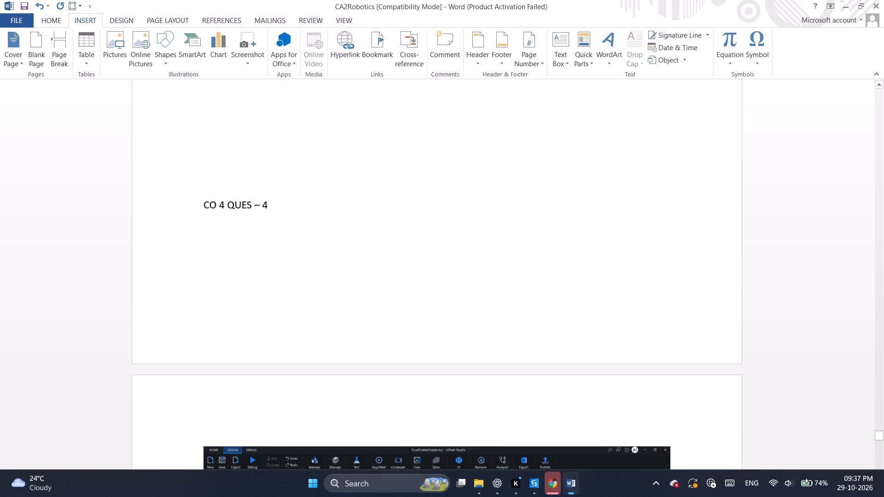
scroll(228, 388, right, 1)
key(Return)
key(Return)
key(Return)
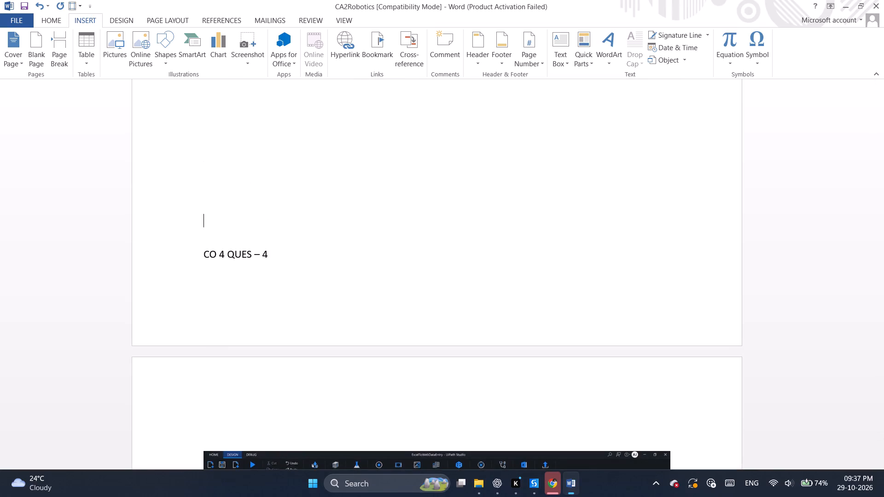
key(Return)
Crop the title bar off the top and the status and taskbar strips off the bottom of the Read Range Workbook picture below "CO 4 QUES – 4".
scroll(228, 388, down, 1)
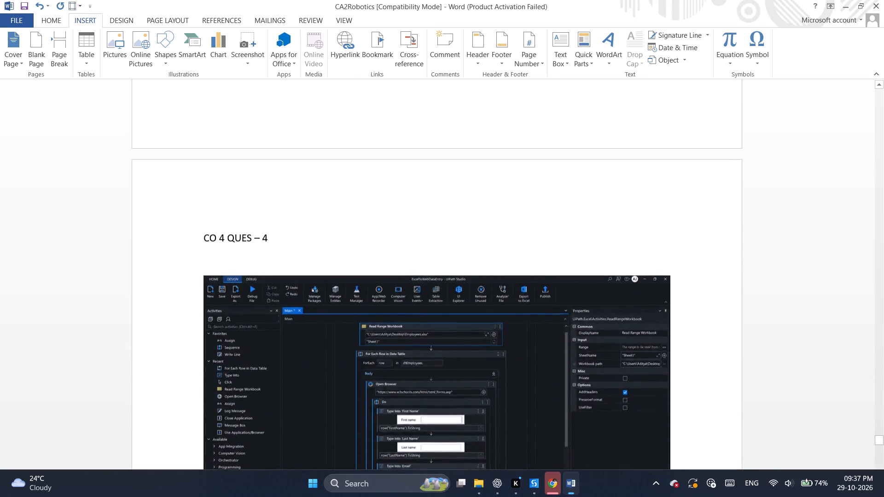
scroll(228, 388, down, 2)
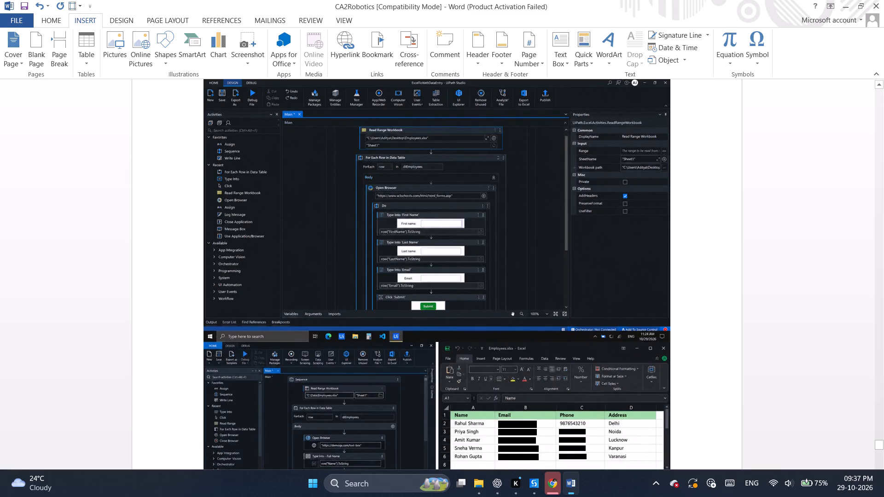
scroll(285, 369, up, 1)
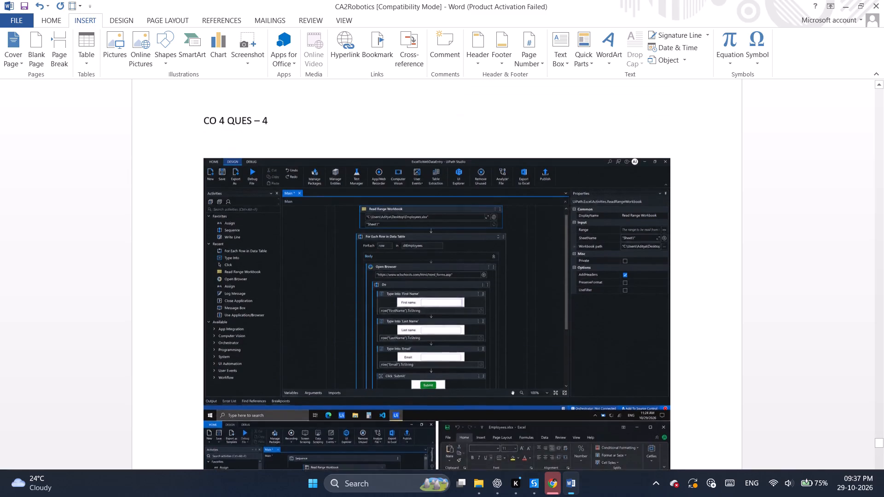
scroll(285, 369, up, 1)
right_click(325, 353)
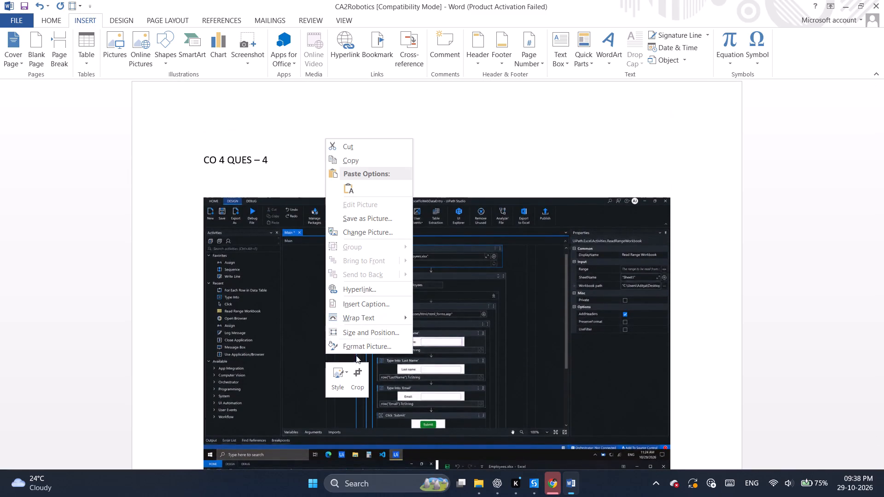
click(355, 368)
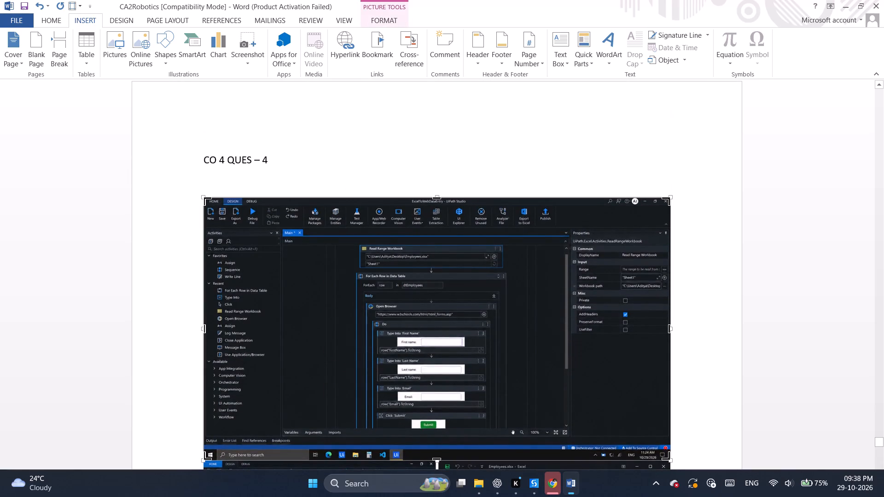
drag(437, 198, 437, 208)
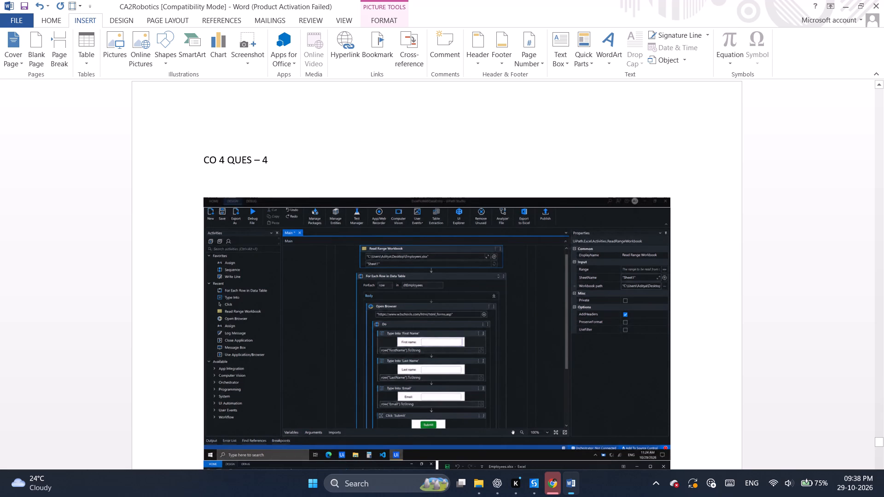
drag(437, 208, 437, 206)
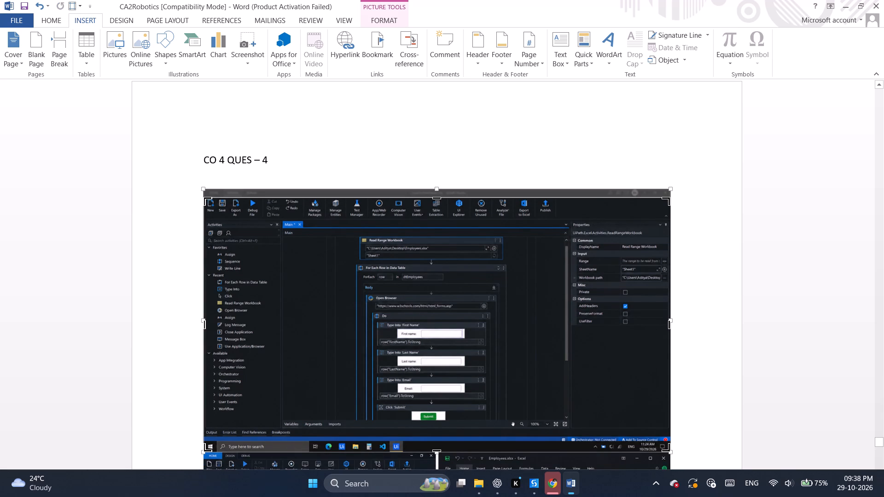
drag(436, 451, 436, 449)
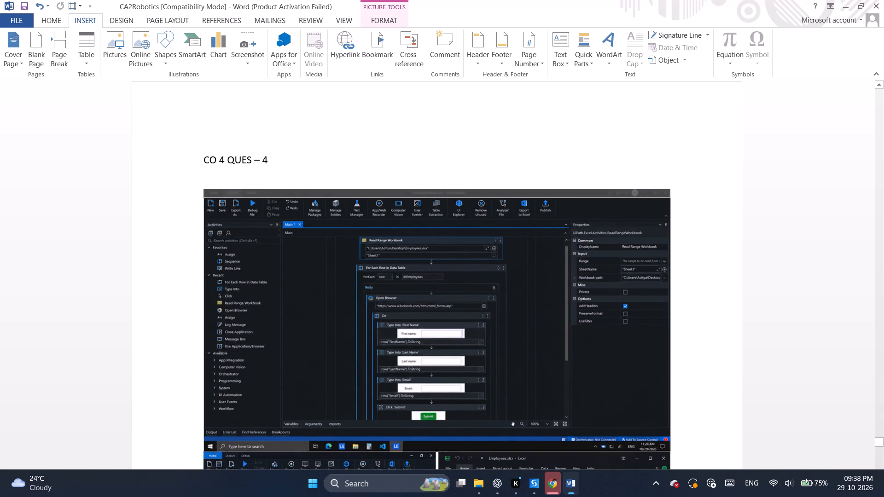
drag(436, 449, 436, 432)
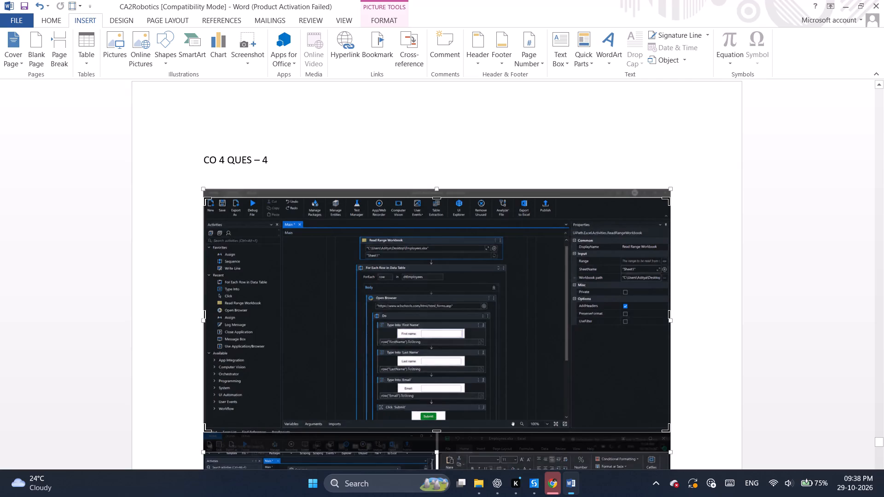
click(694, 343)
Review the remaining workflow, Excel and web form pictures under "CO 4 QUES – 4" through to the end of the document.
scroll(694, 343, down, 1)
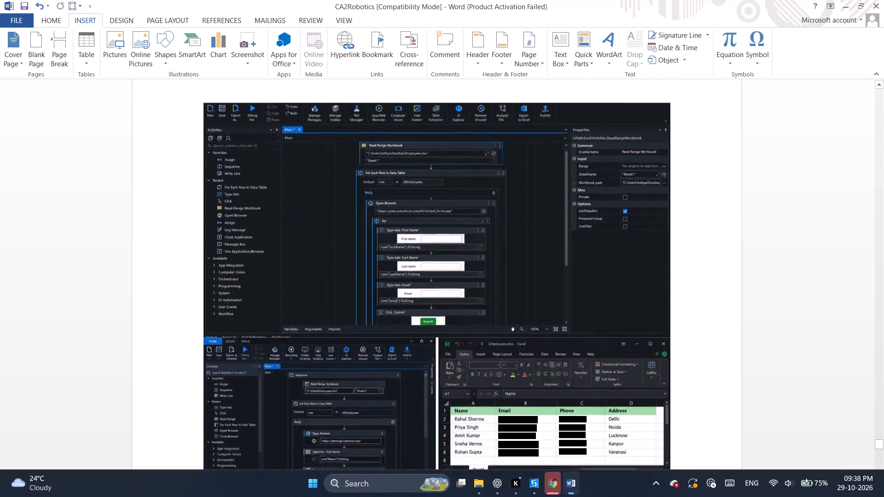
scroll(694, 343, down, 1)
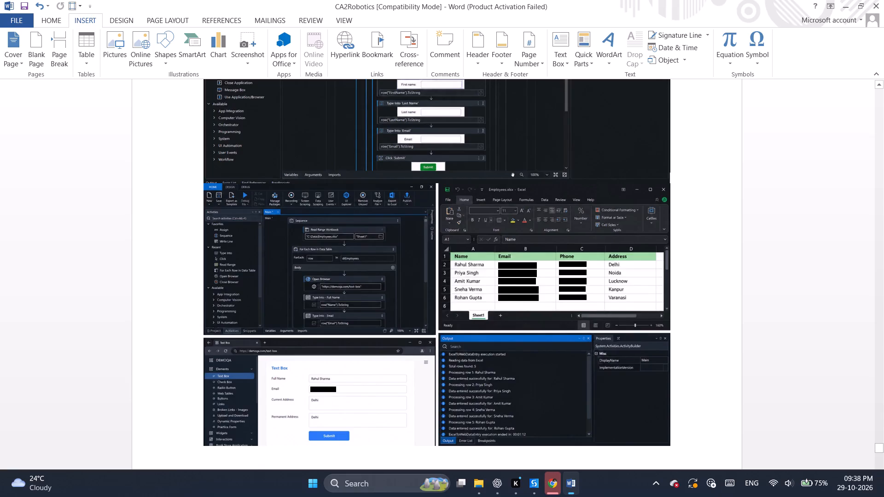
scroll(405, 202, up, 1)
scroll(405, 202, right, 1)
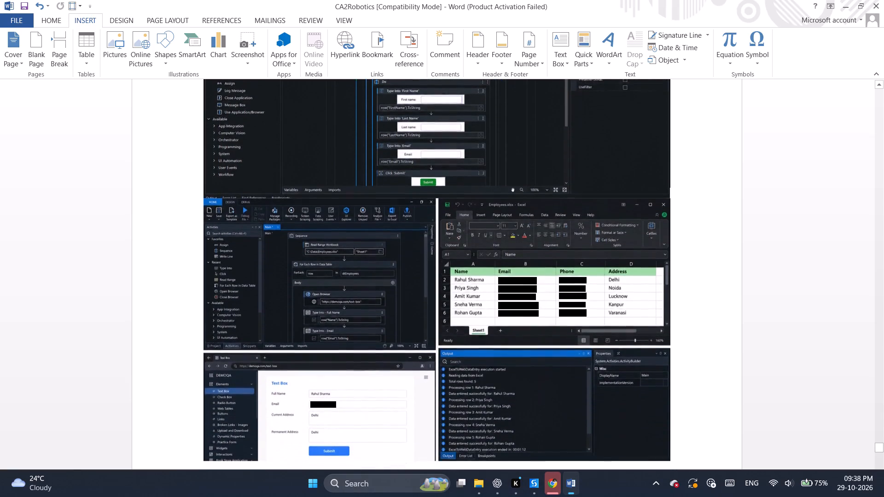
scroll(405, 202, right, 1)
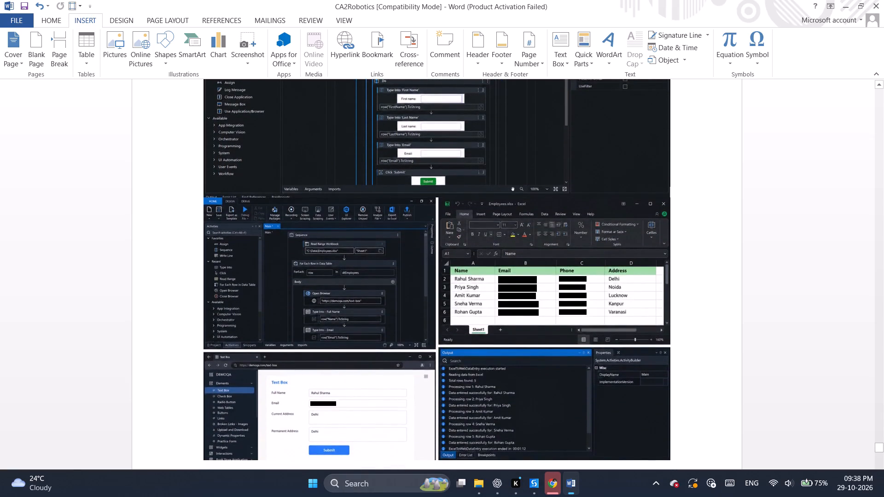
scroll(437, 383, down, 1)
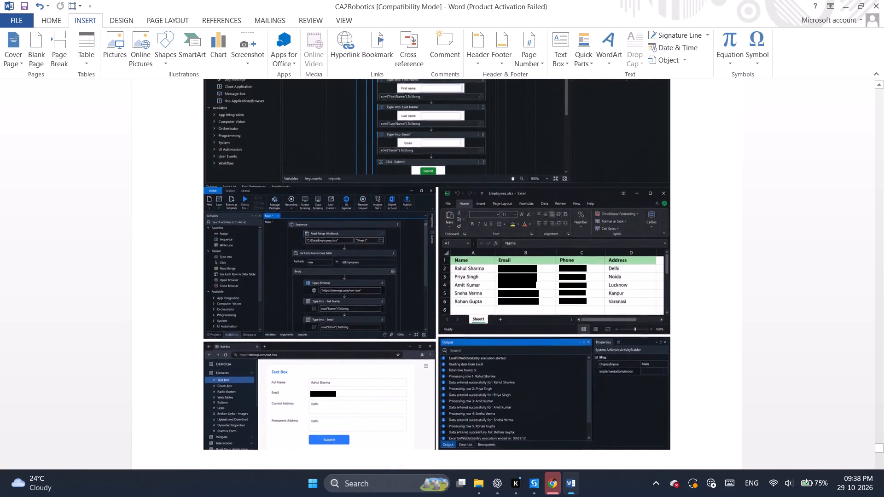
scroll(437, 383, down, 2)
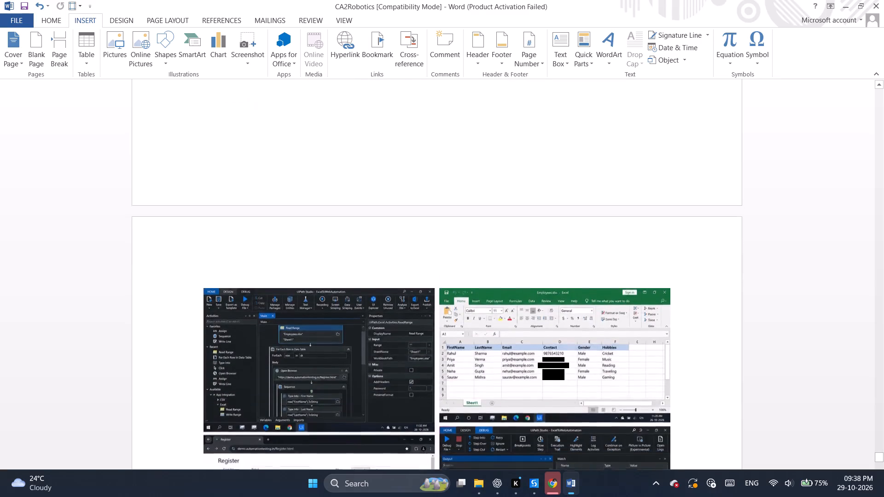
scroll(437, 383, down, 1)
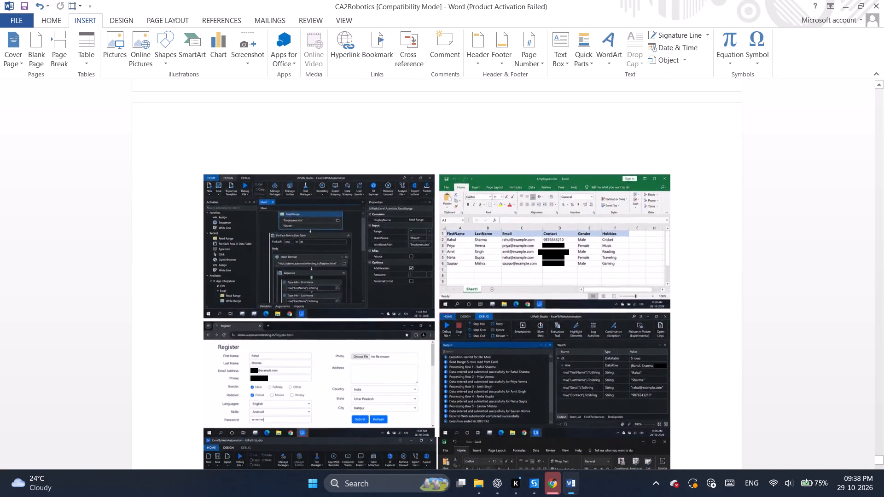
scroll(437, 383, down, 1)
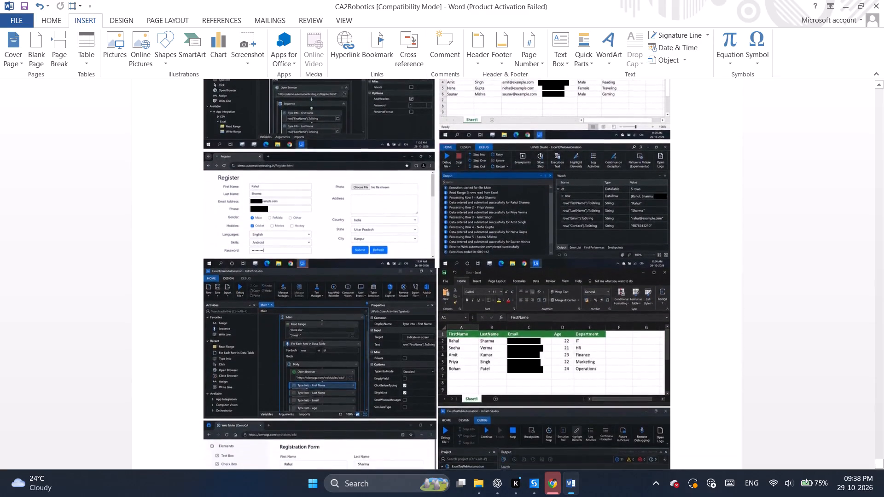
scroll(437, 383, down, 5)
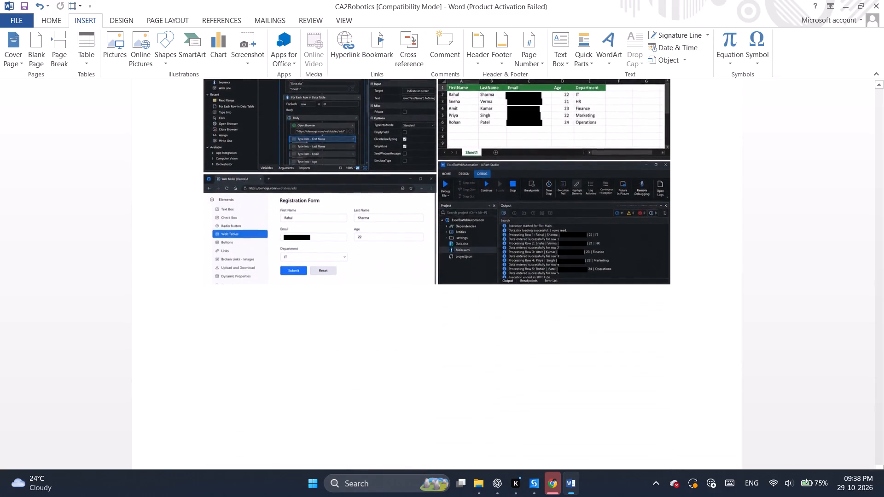
scroll(437, 383, down, 3)
Make the cover page title "Robotic Agentic Automation" bold and underlined, and recolour it in a darker blue theme colour.
scroll(437, 383, up, 20)
scroll(437, 383, up, 20)
scroll(437, 383, up, 9)
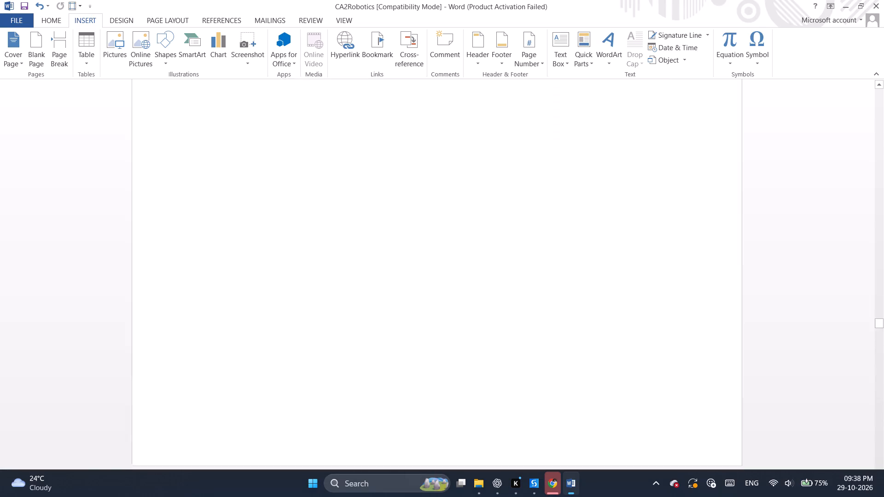
scroll(437, 383, up, 17)
scroll(437, 383, up, 17)
scroll(437, 383, down, 1)
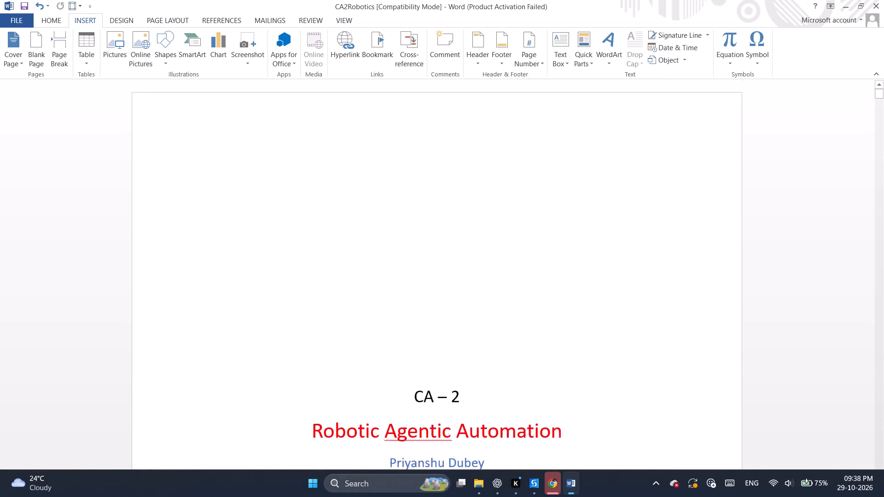
scroll(437, 383, down, 1)
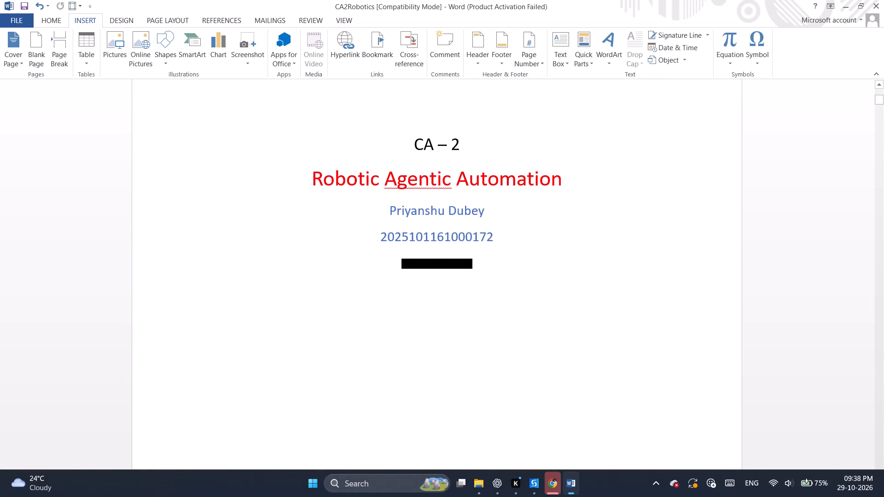
click(280, 254)
drag(293, 178, 430, 169)
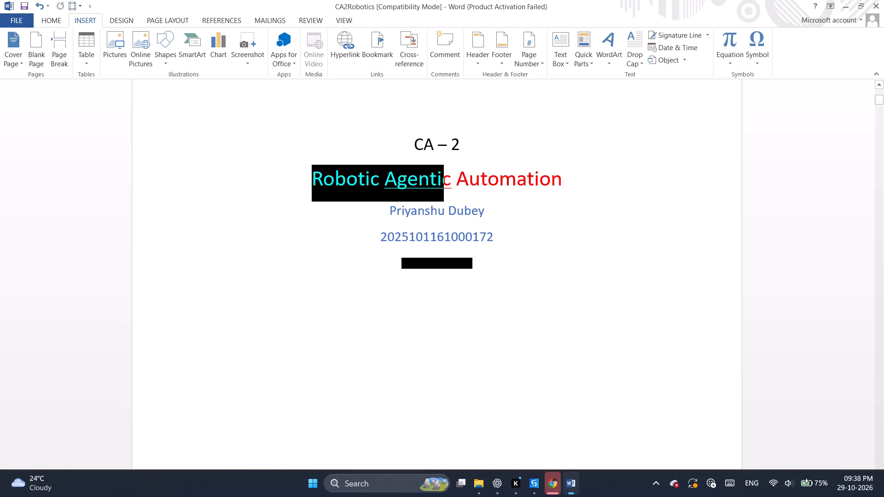
drag(430, 169, 561, 178)
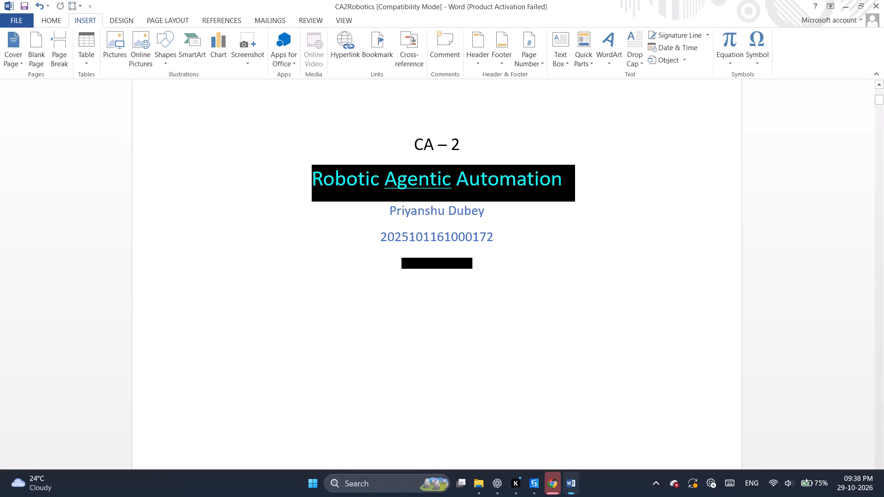
click(120, 21)
click(54, 19)
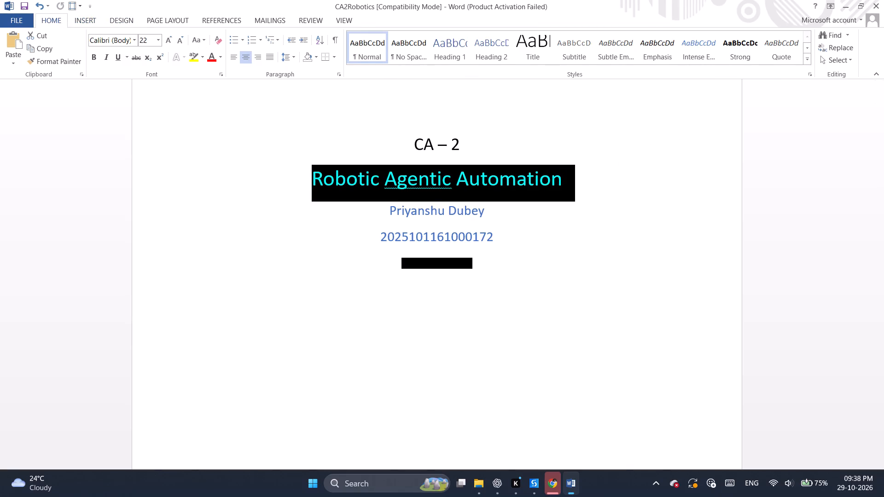
click(93, 55)
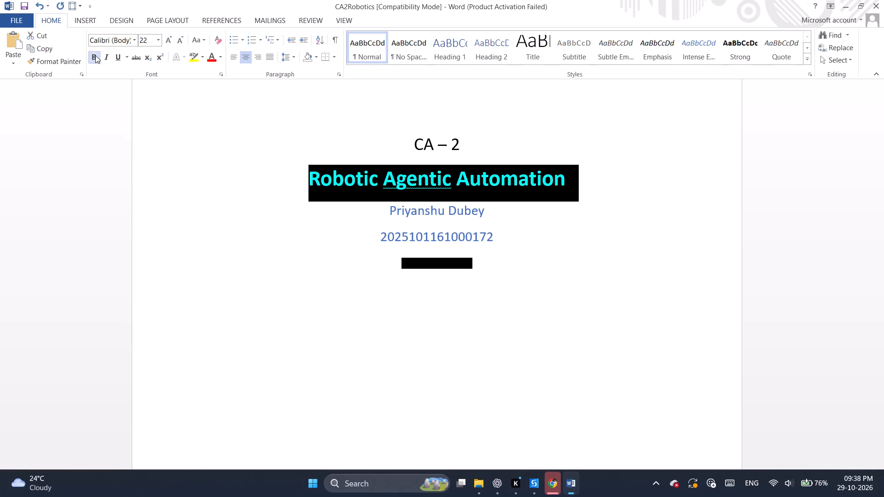
click(119, 55)
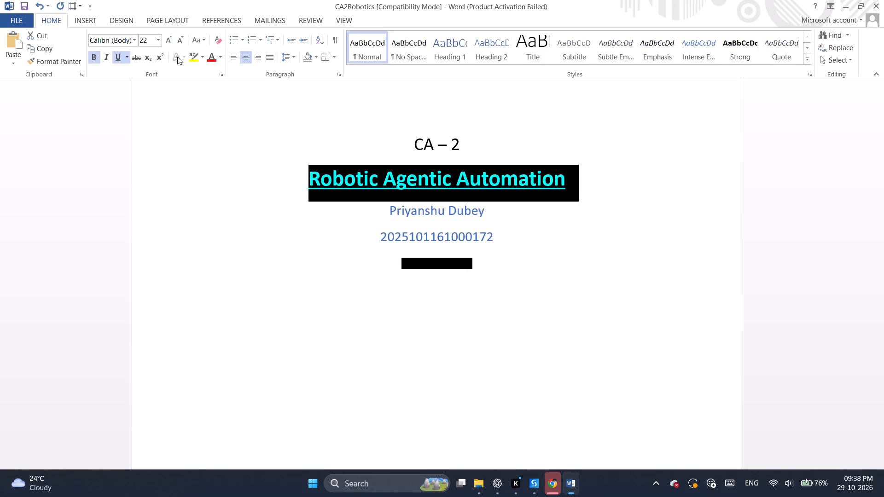
click(221, 55)
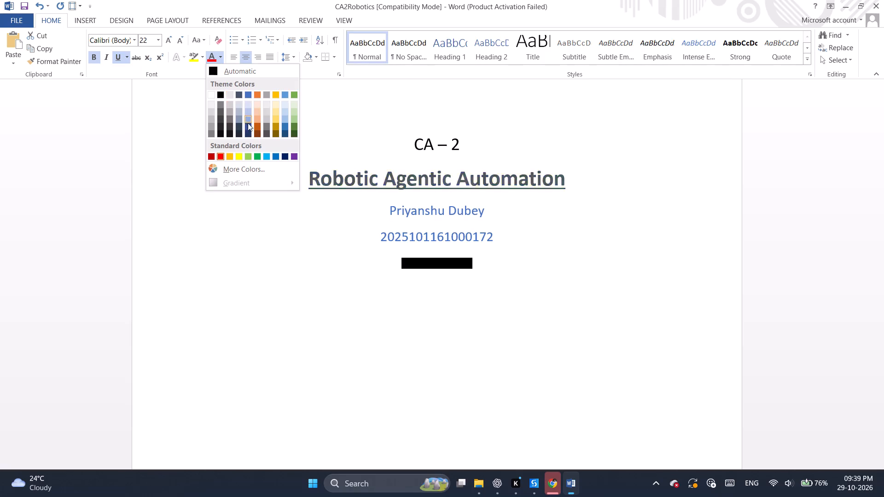
click(283, 126)
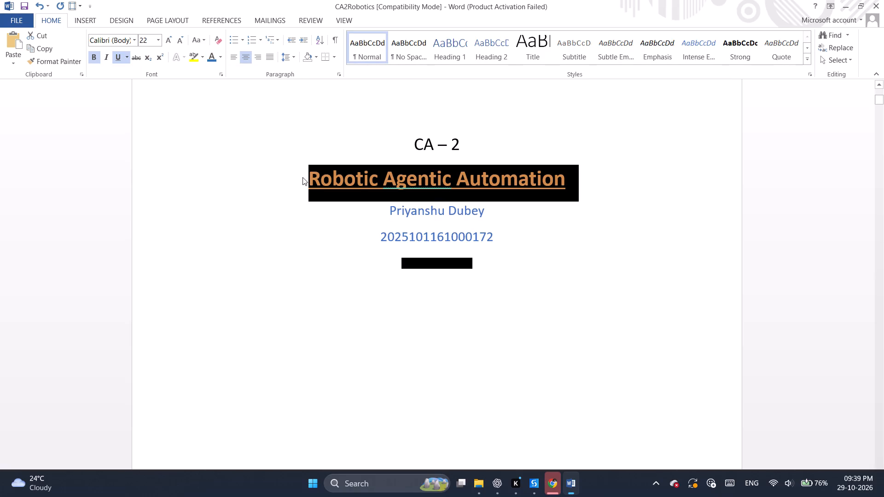
click(302, 177)
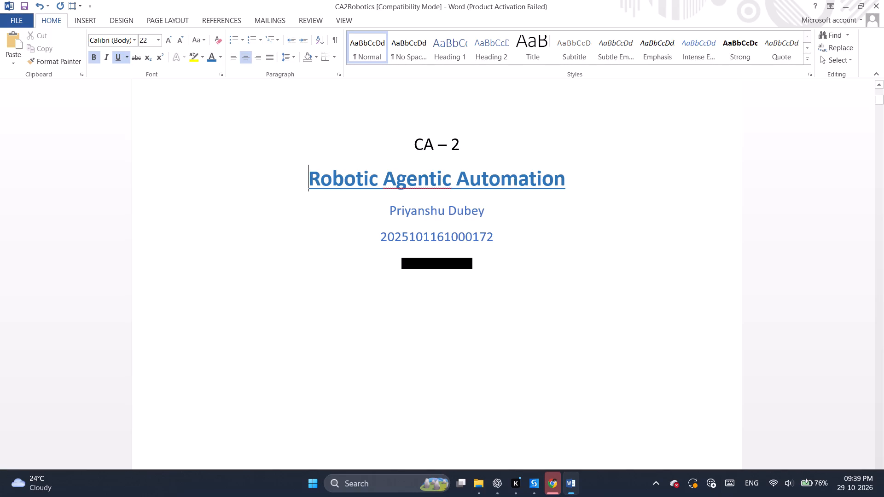
click(646, 311)
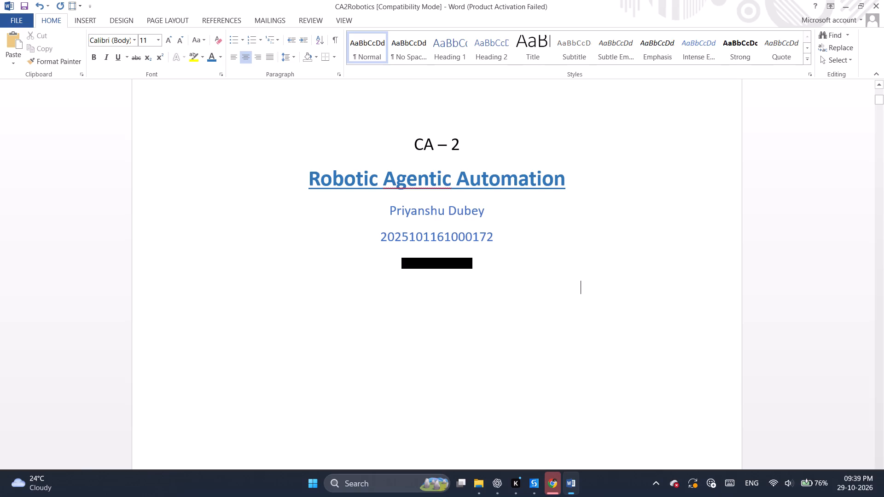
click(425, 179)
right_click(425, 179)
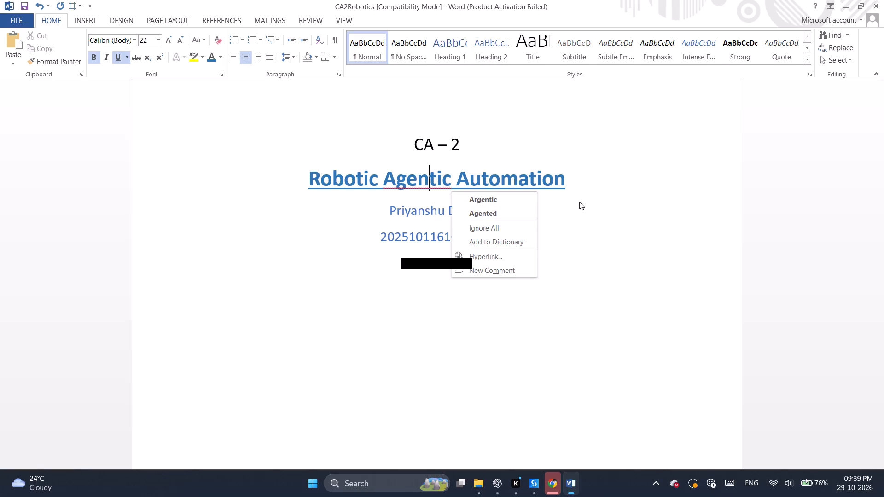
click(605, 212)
Save the CA2Robotics document.
scroll(340, 262, down, 1)
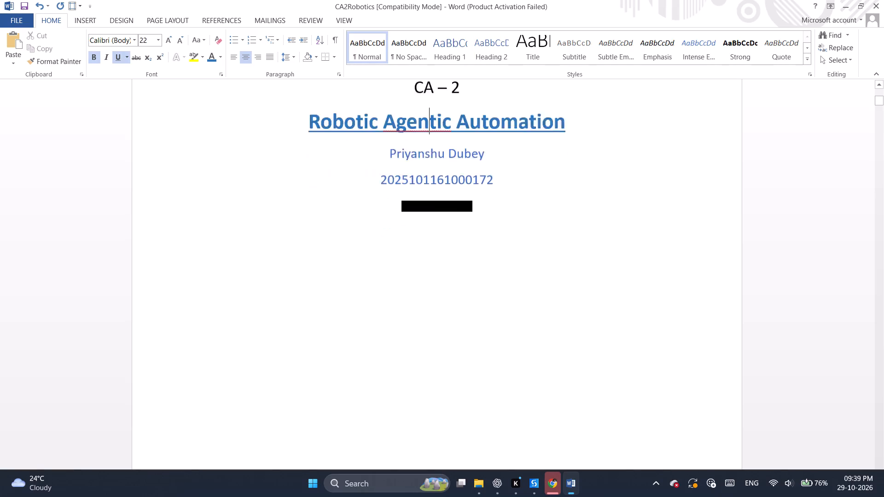
scroll(340, 262, down, 1)
scroll(340, 262, up, 3)
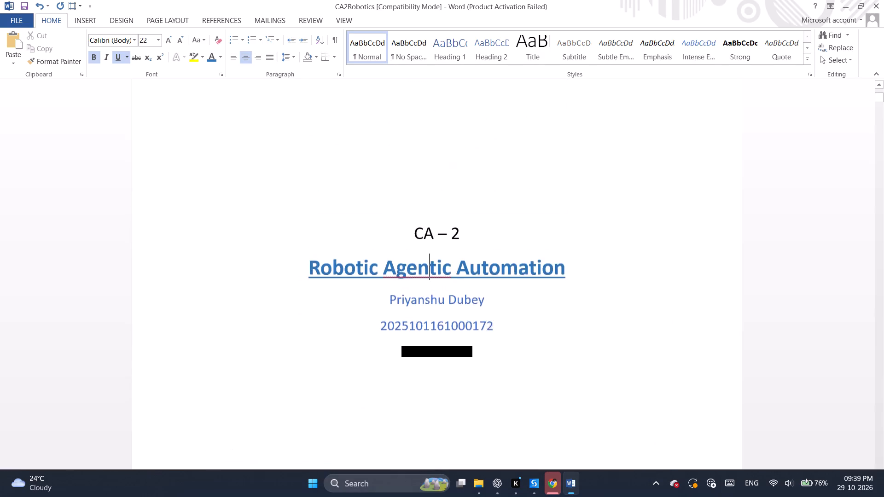
scroll(340, 262, down, 1)
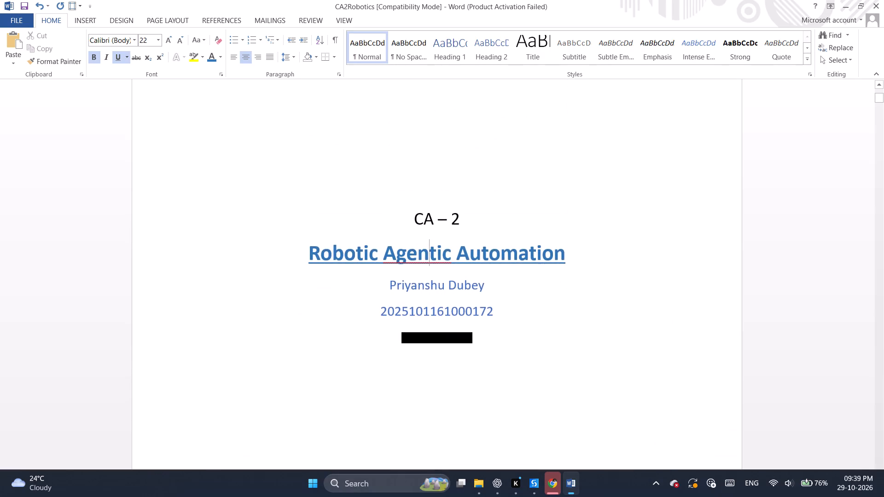
key(ctrl+c)
key(ctrl+s)
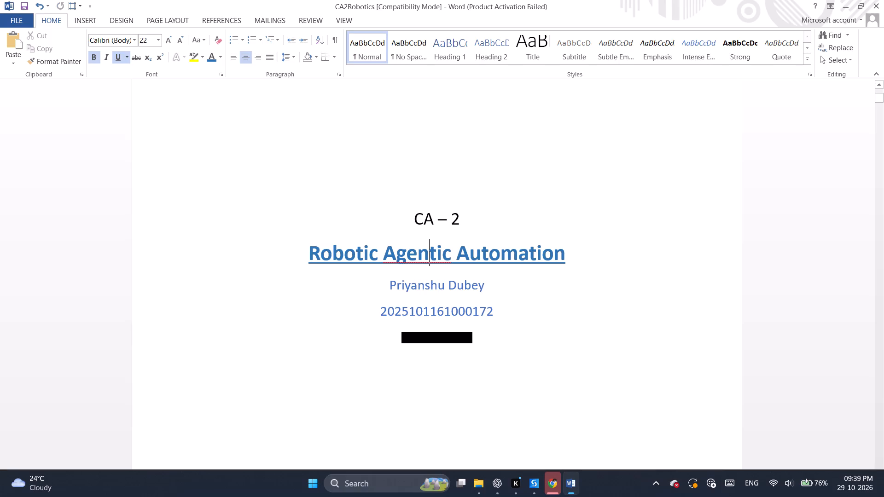
Set up a Save As of CA2Robotics to the Downloads folder as a Word Document, replacing the author with the student's own name.
click(22, 21)
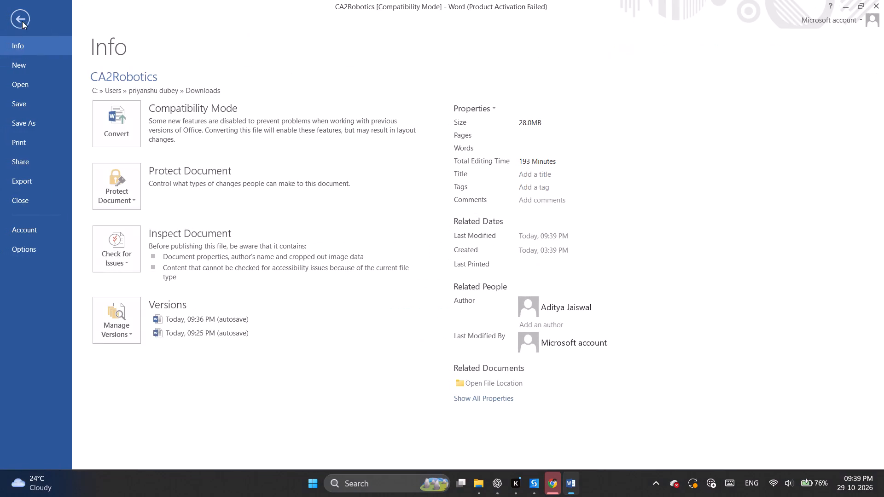
click(35, 125)
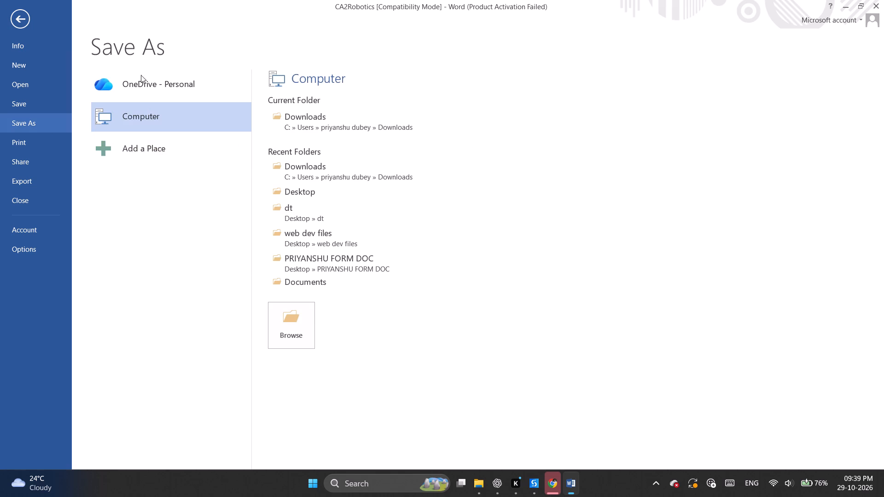
double_click(337, 122)
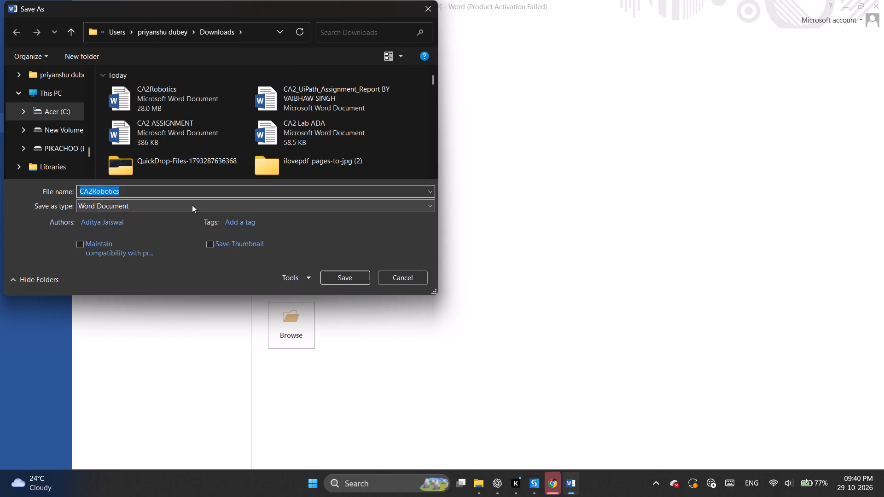
click(192, 205)
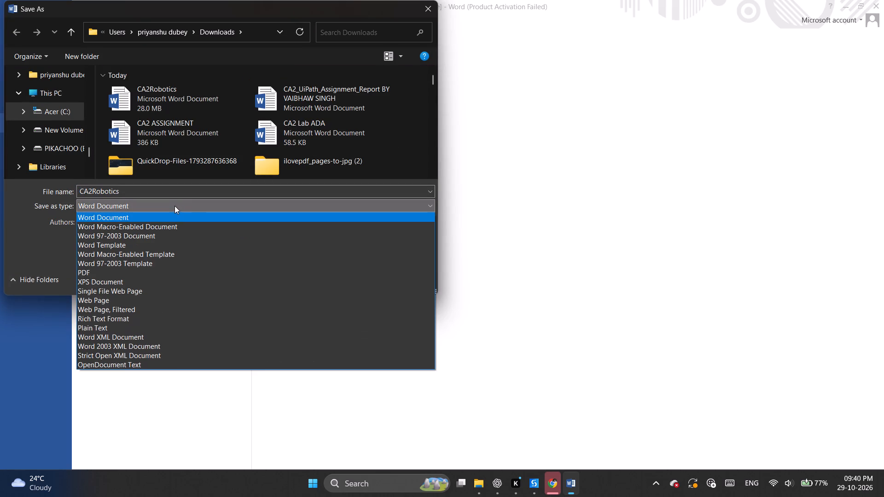
click(173, 211)
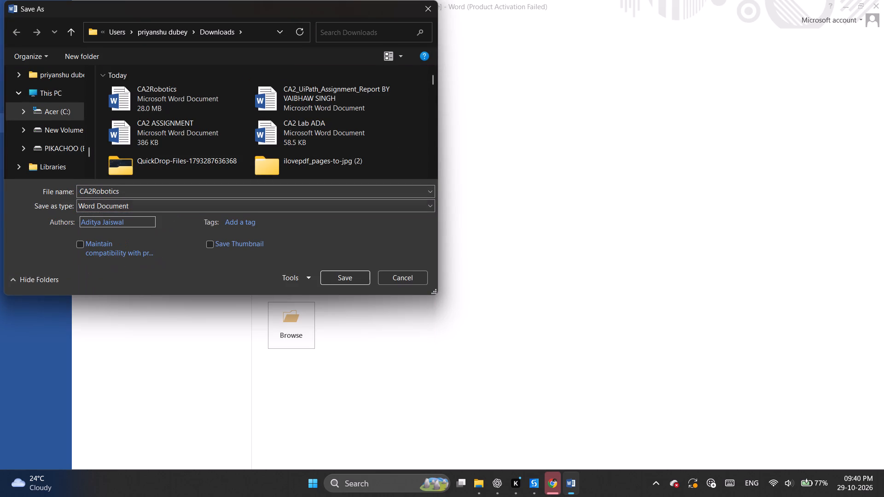
double_click(138, 219)
key(BackSpace)
key(BackSpace)
key(BackSpace)
key(BackSpace)
key(BackSpace)
key(BackSpace)
key(BackSpace)
key(BackSpace)
key(BackSpace)
key(BackSpace)
key(BackSpace)
key(BackSpace)
key(BackSpace)
key(BackSpace)
key(BackSpace)
key(BackSpace)
key(BackSpace)
key(BackSpace)
key(BackSpace)
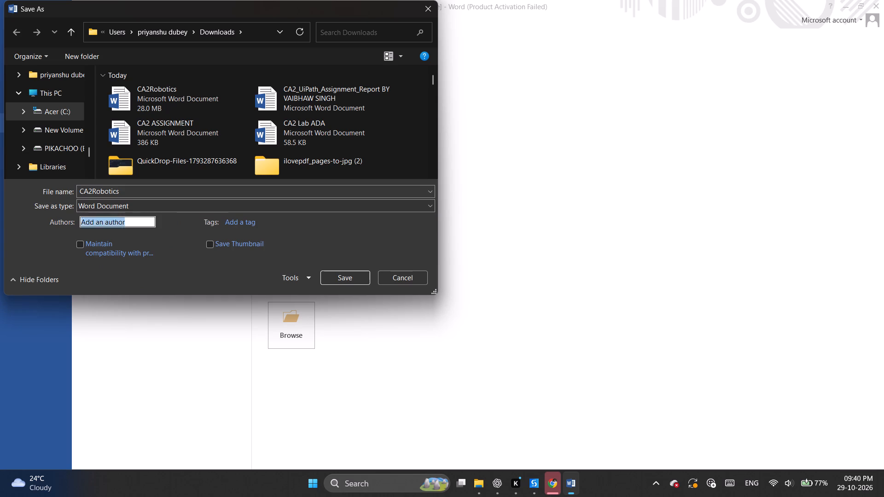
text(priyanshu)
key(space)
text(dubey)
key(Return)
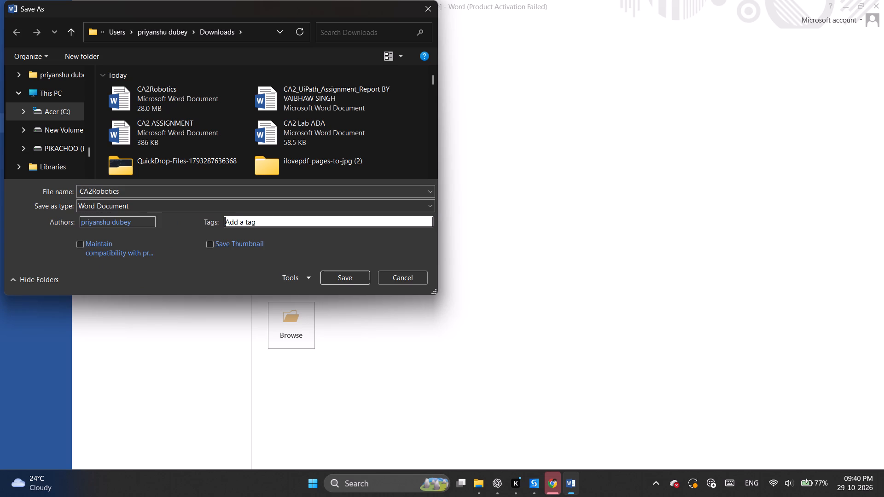
Save CA2Robotics with these settings and accept upgrading it to the newest file format.
click(341, 274)
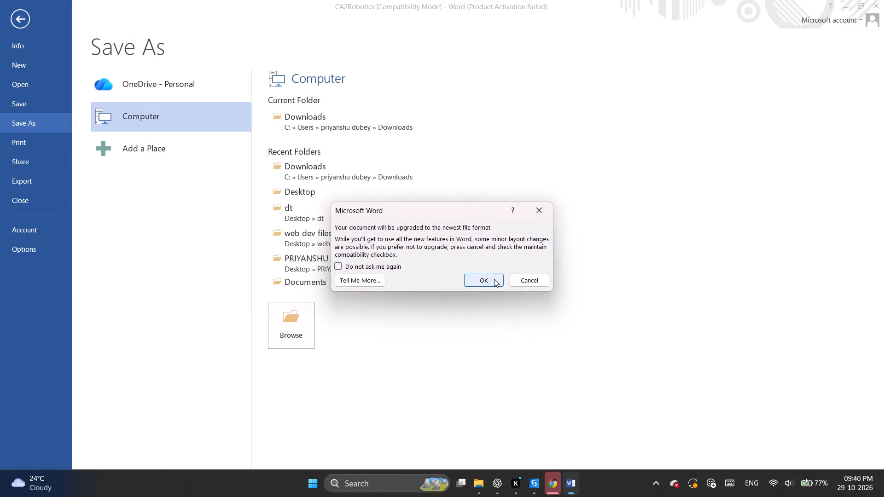
click(494, 279)
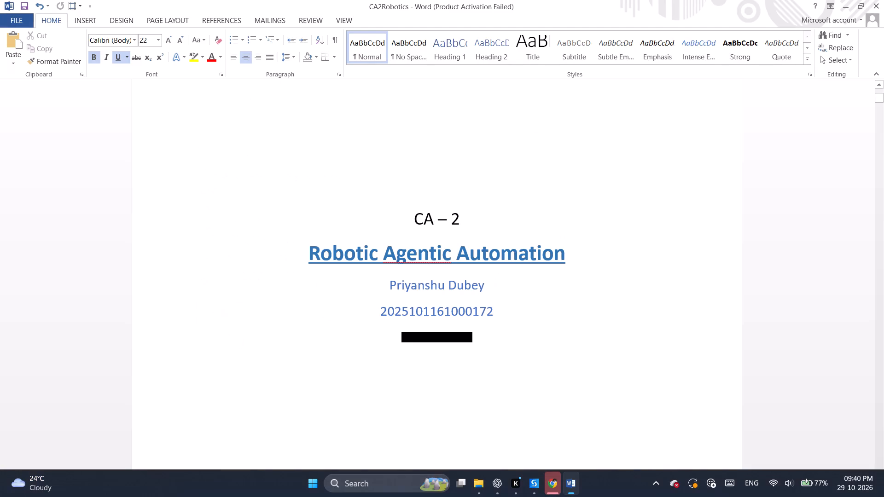
click(851, 2)
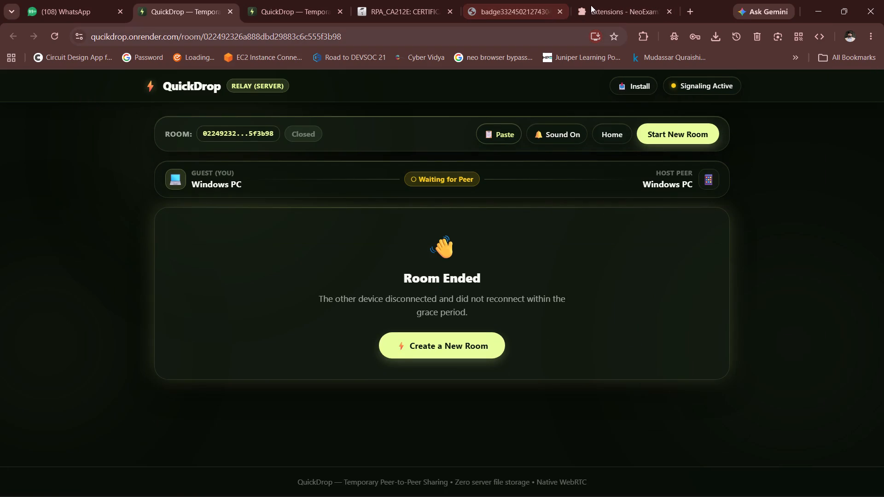
click(686, 10)
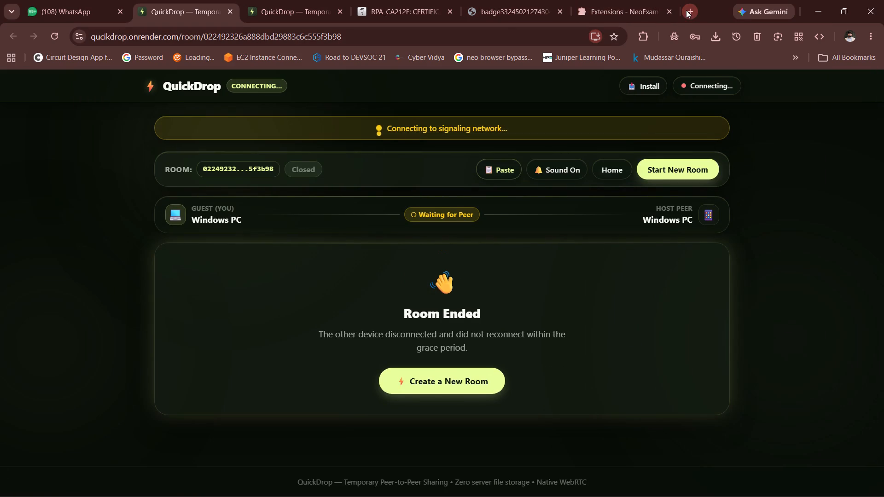
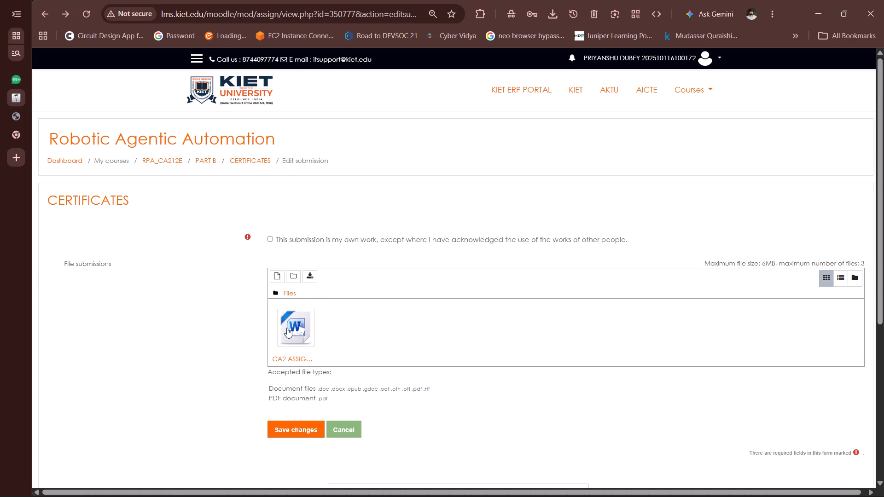
Leave the submission editing form for the CERTIFICATES assignment page and go back to the course's PART B section.
click(250, 160)
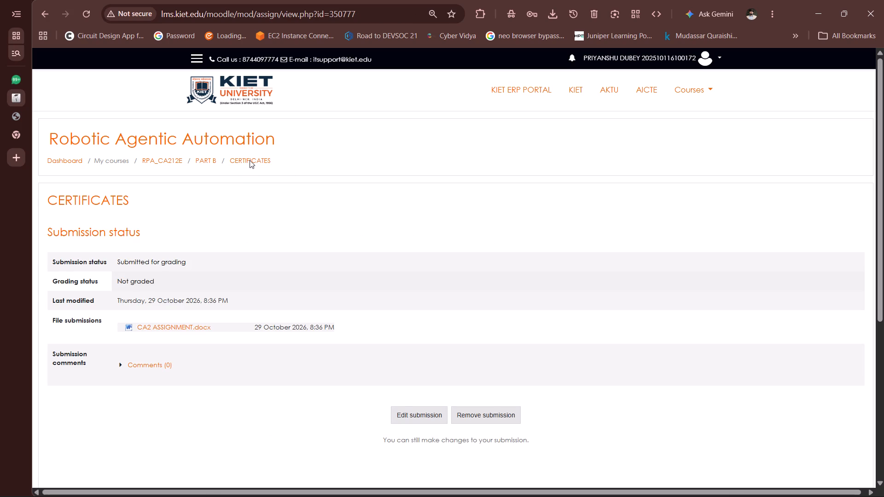
scroll(207, 313, up, 6)
click(206, 159)
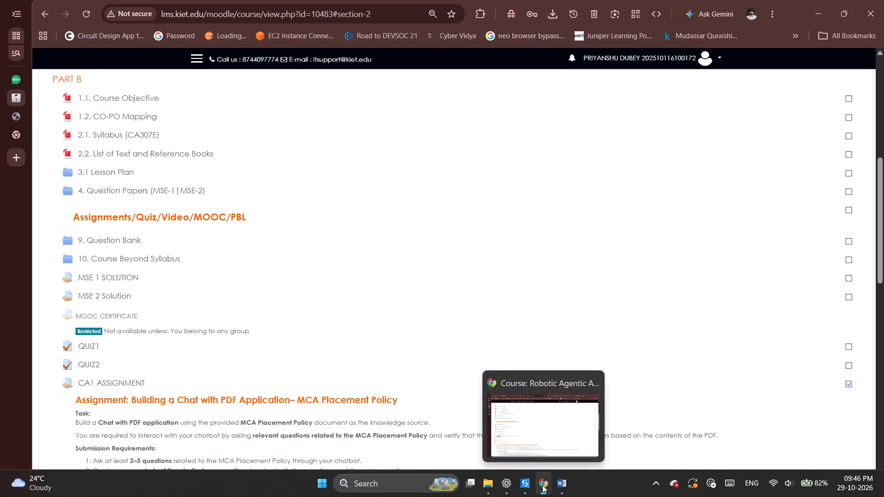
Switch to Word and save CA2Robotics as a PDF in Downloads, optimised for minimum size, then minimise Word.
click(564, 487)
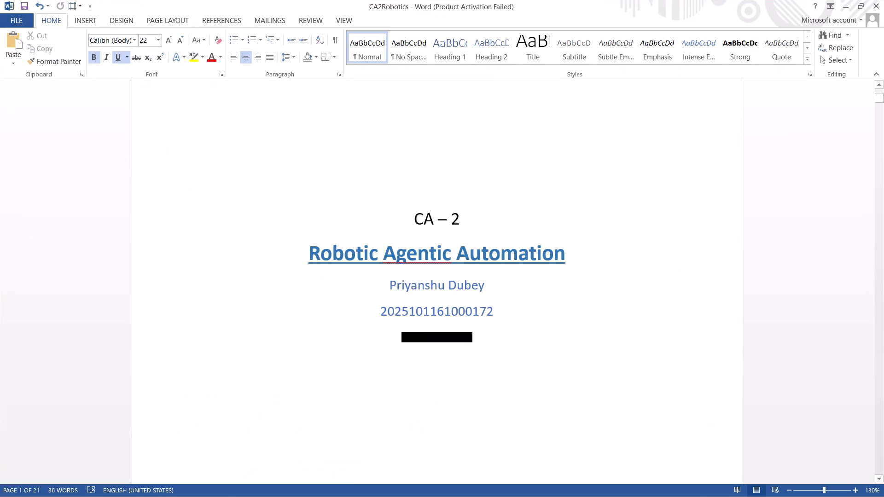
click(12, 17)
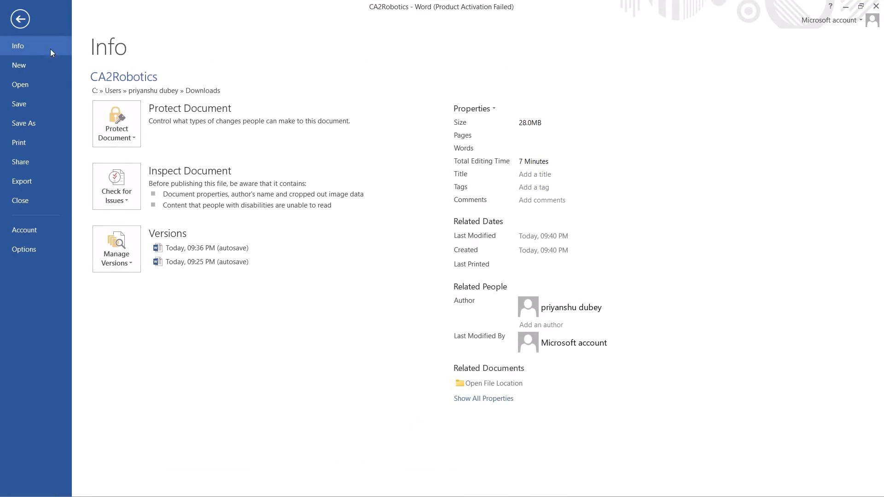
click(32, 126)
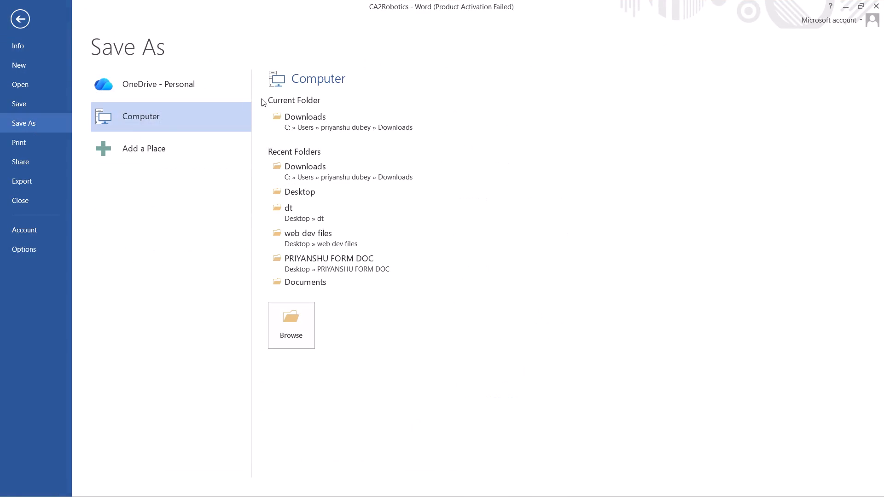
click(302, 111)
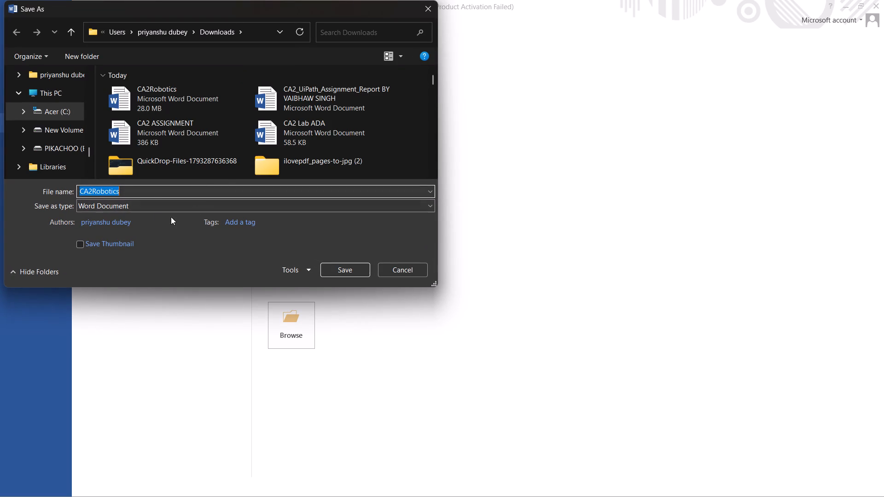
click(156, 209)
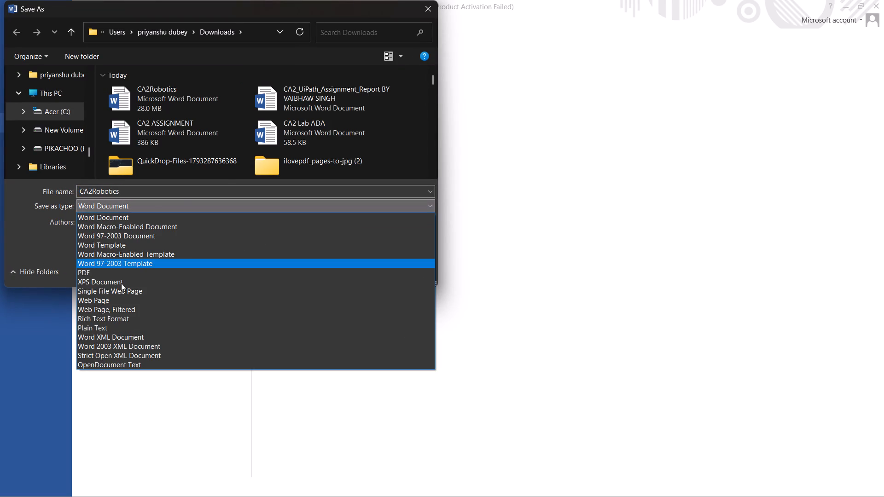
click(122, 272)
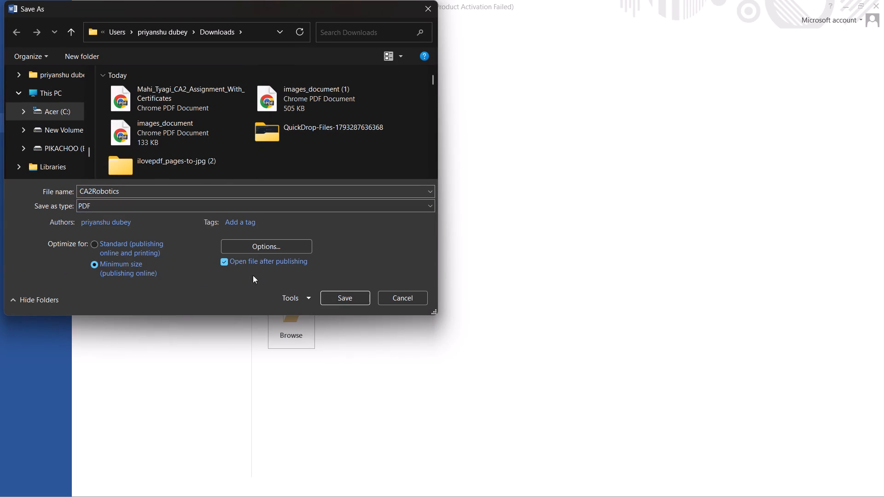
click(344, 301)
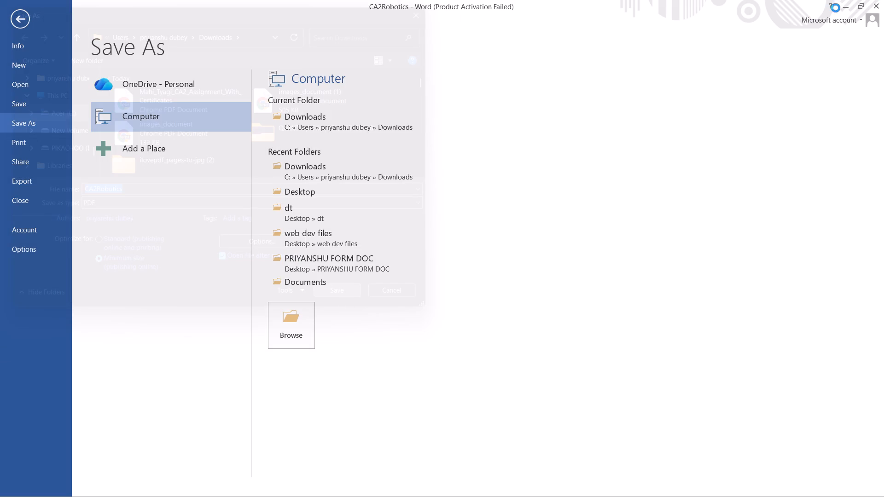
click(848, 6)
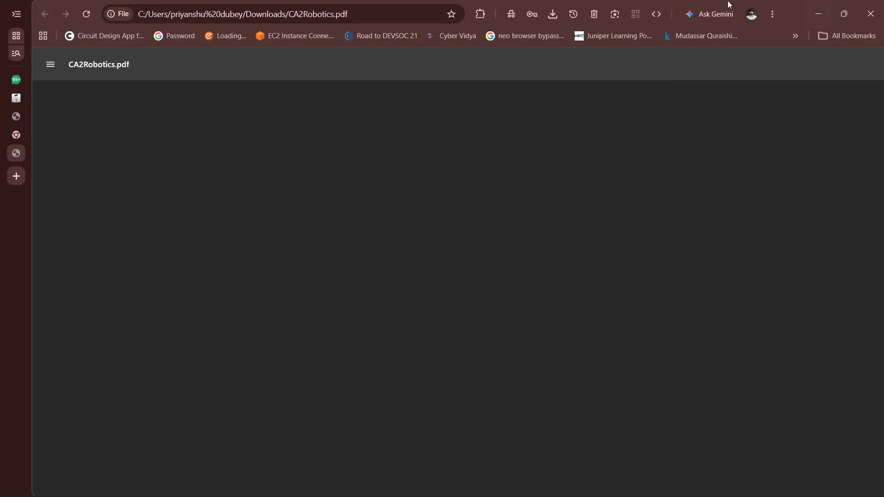
Review the cover page and first pictures of the exported CA2Robotics.pdf in Chrome, then return to Word.
scroll(538, 225, down, 1)
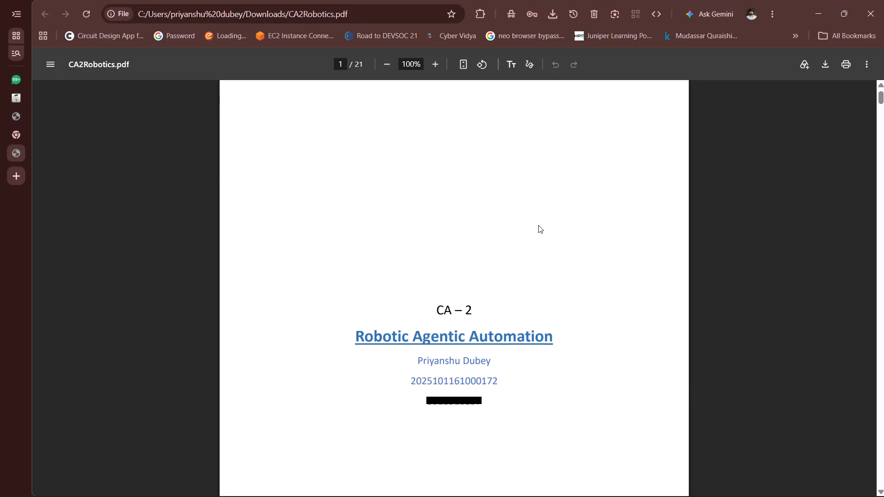
scroll(538, 225, down, 4)
scroll(538, 225, up, 2)
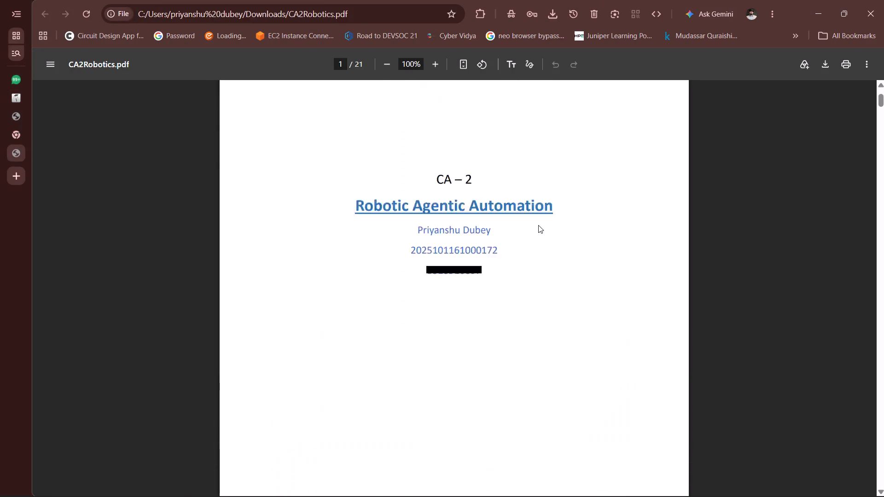
scroll(538, 225, down, 3)
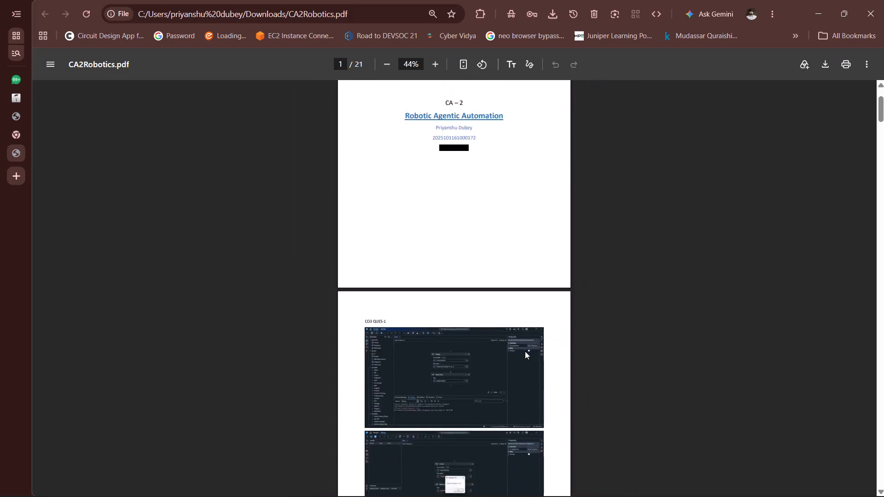
click(816, 17)
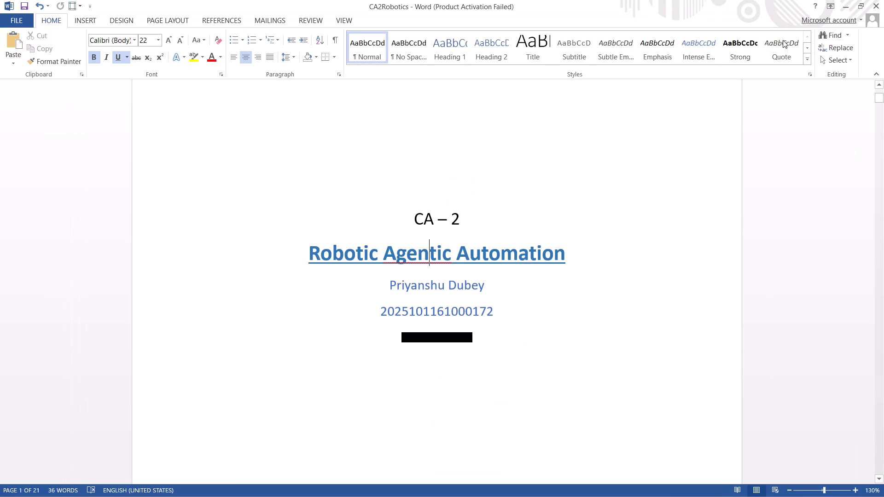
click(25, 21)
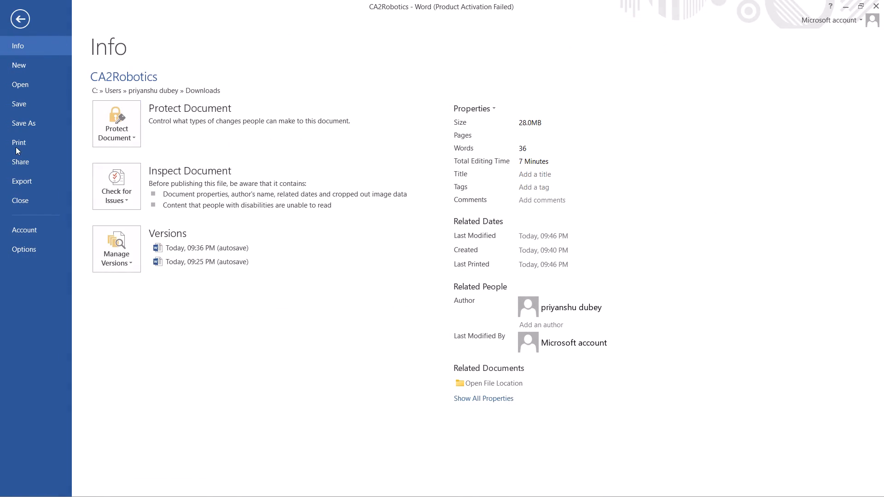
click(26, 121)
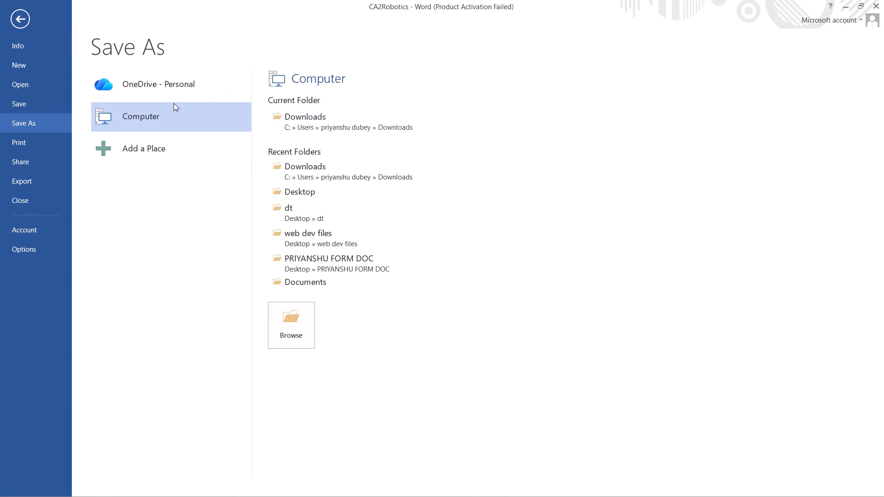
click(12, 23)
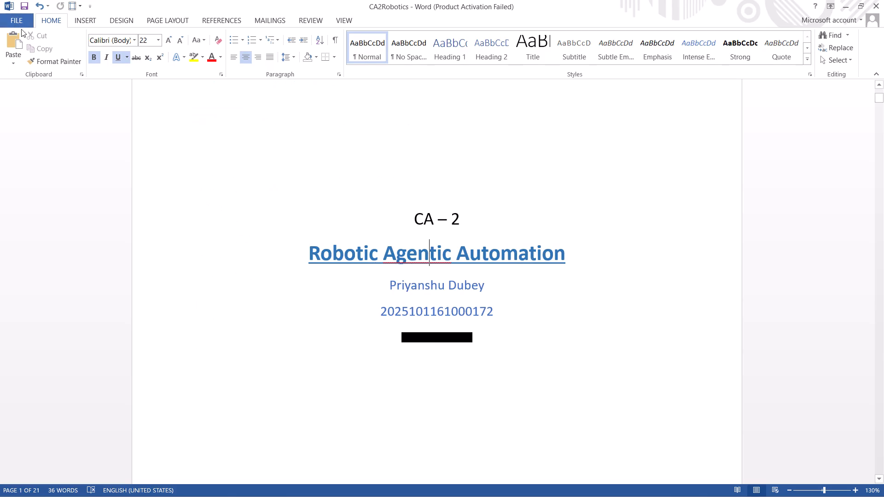
Examine the screenshot under the CO3 QUES-1 heading in the Word document at a closer zoom.
scroll(397, 312, down, 4)
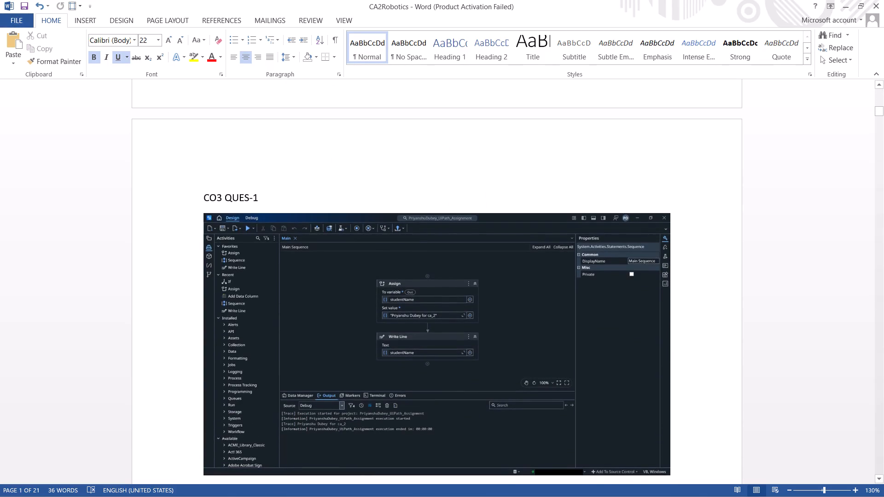
click(19, 18)
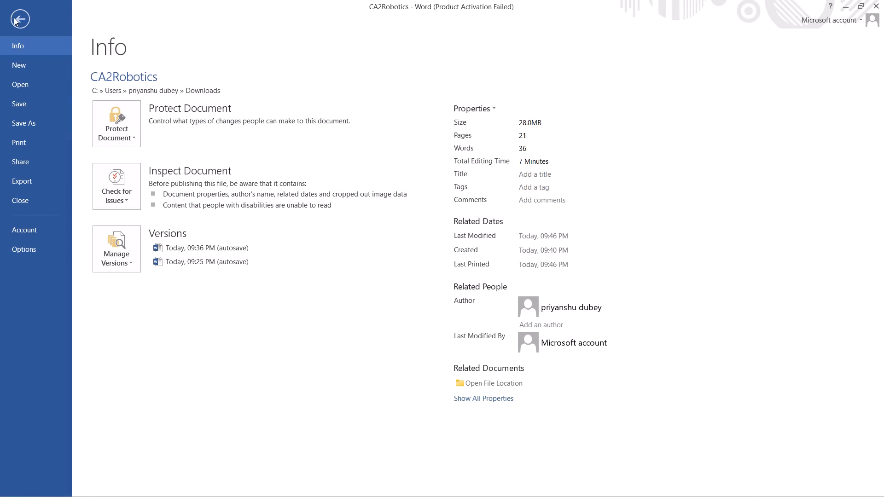
click(14, 17)
ctrl+scroll(227, 249, up, 7)
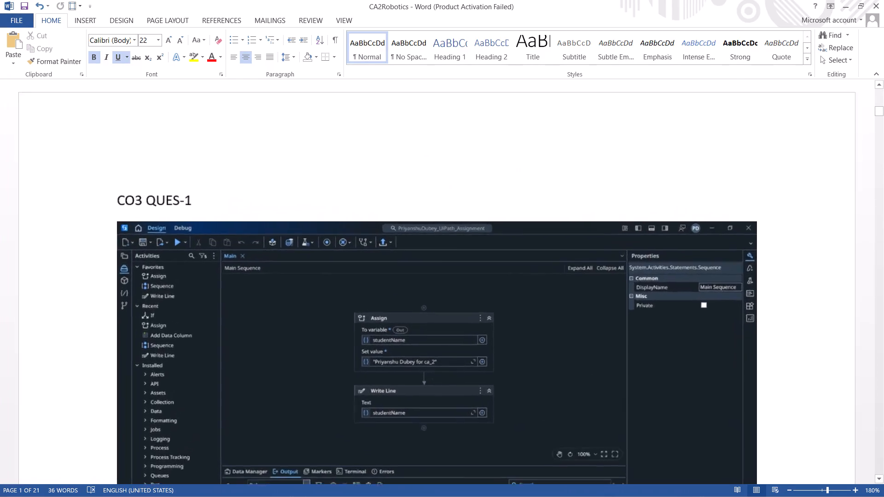
ctrl+scroll(227, 249, up, 3)
ctrl+scroll(227, 249, down, 2)
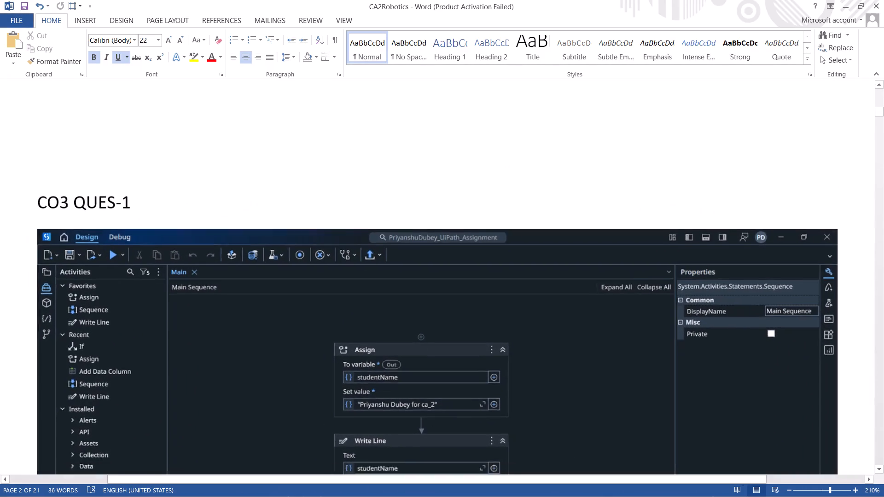
ctrl+scroll(227, 249, down, 7)
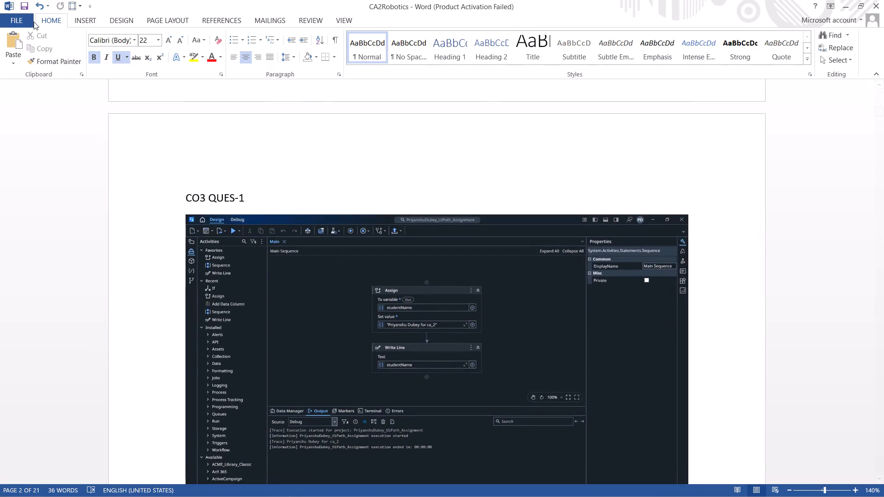
Save CA2Robotics as a PDF in Downloads, optimised for Standard (publishing online and printing), replacing the existing CA2Robotics PDF.
click(23, 21)
click(35, 121)
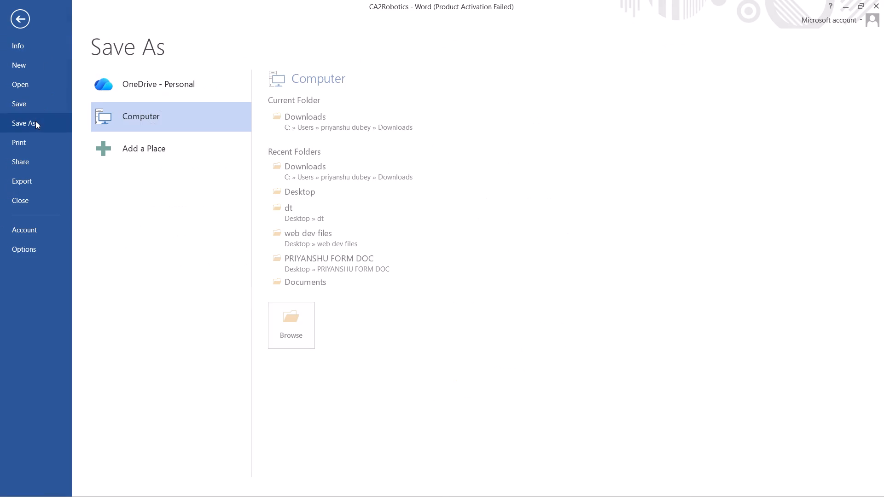
double_click(350, 110)
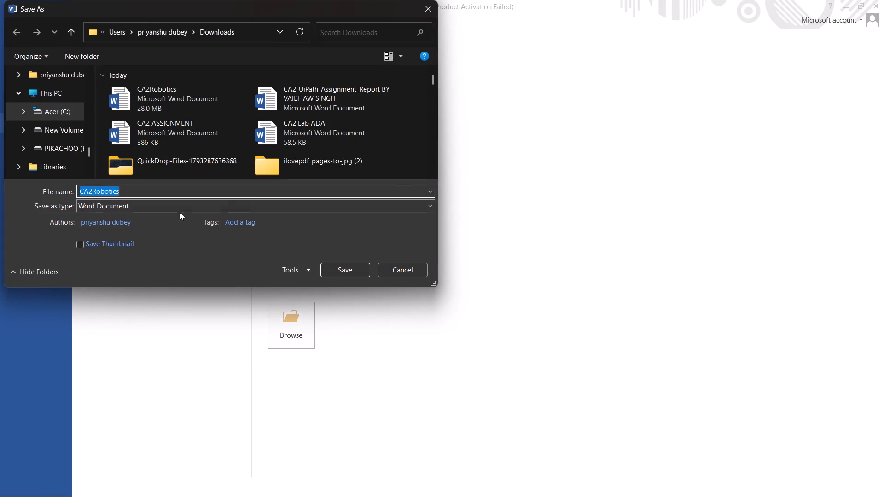
click(151, 202)
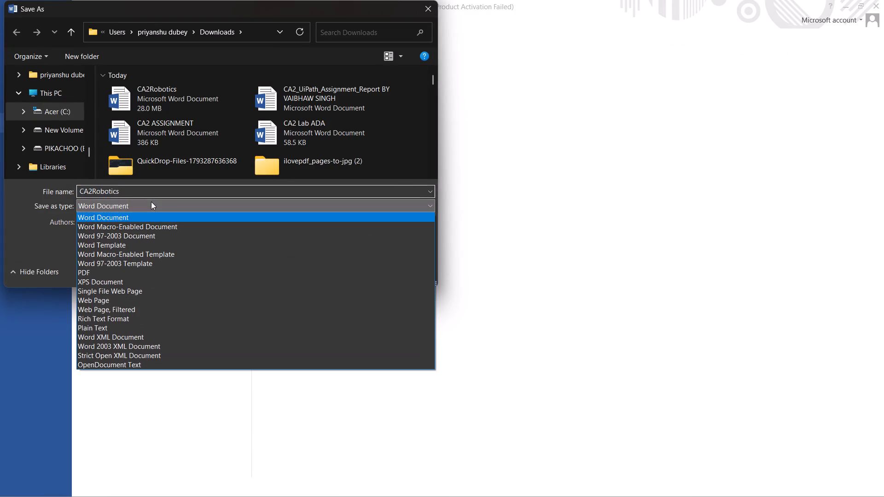
click(133, 271)
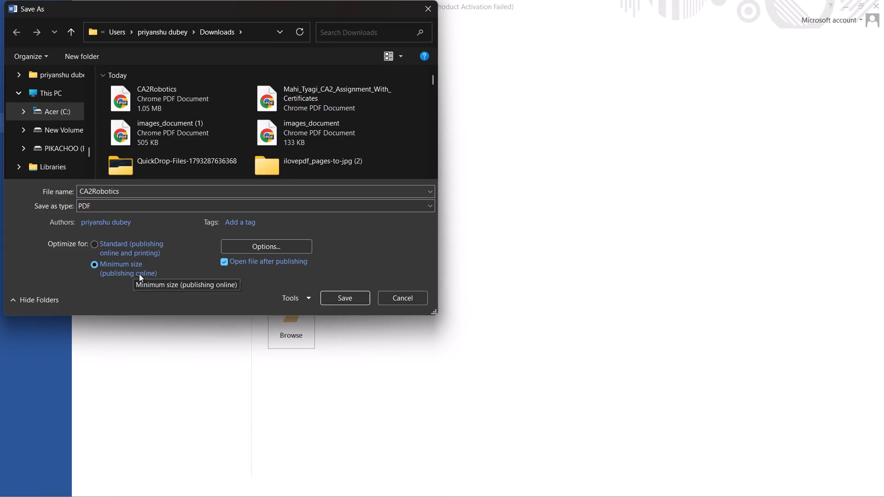
click(98, 244)
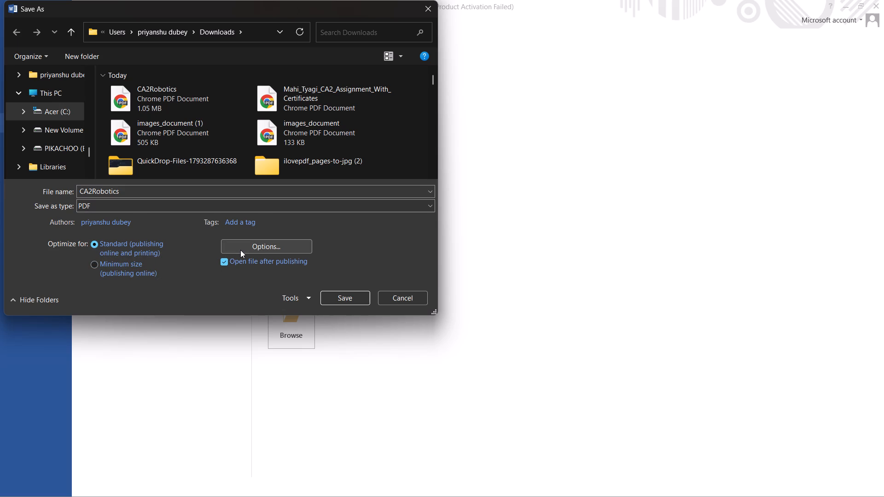
click(303, 294)
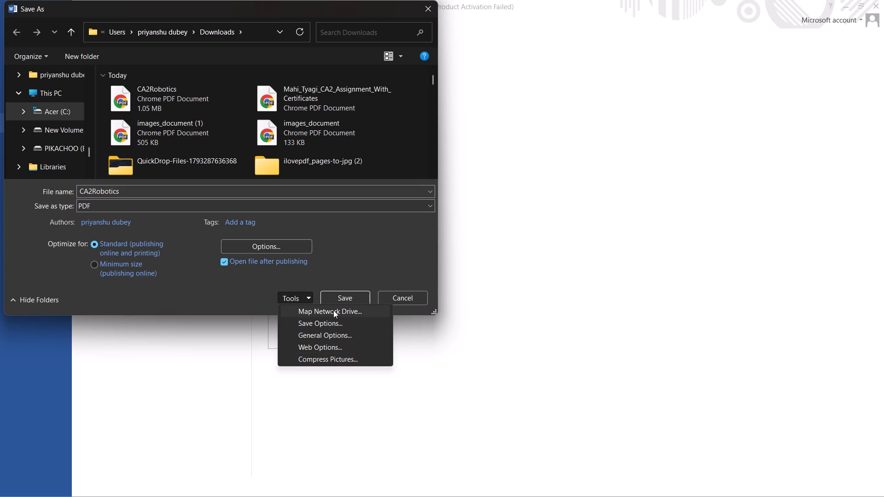
click(347, 297)
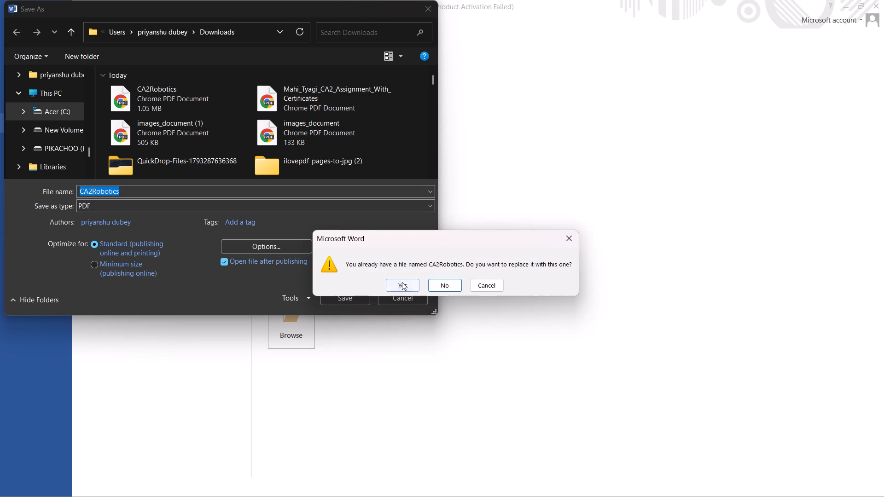
click(407, 283)
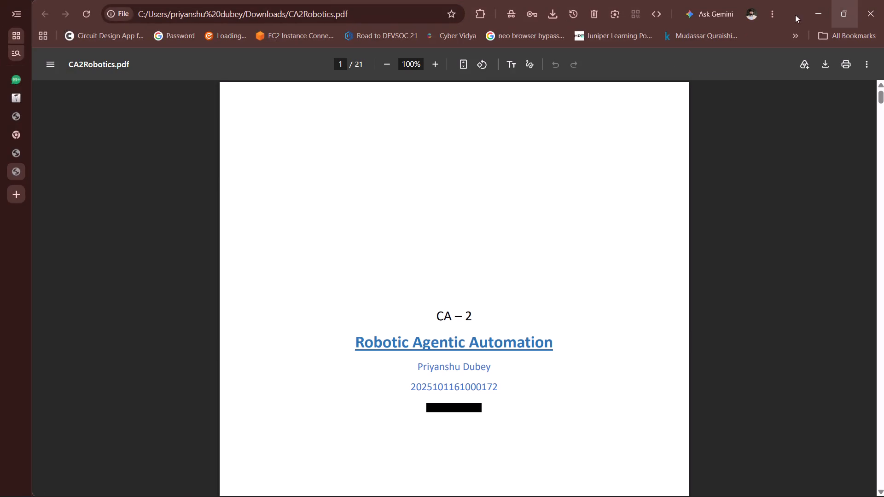
Review the CO3 QUES-1 page in the new CA2Robotics.pdf and close the Chrome window.
scroll(490, 242, down, 3)
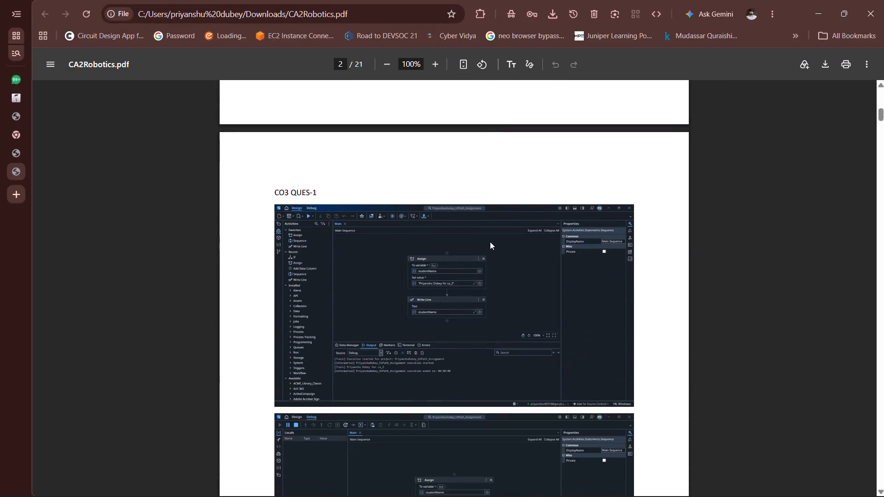
scroll(490, 242, down, 1)
scroll(490, 242, left, 1)
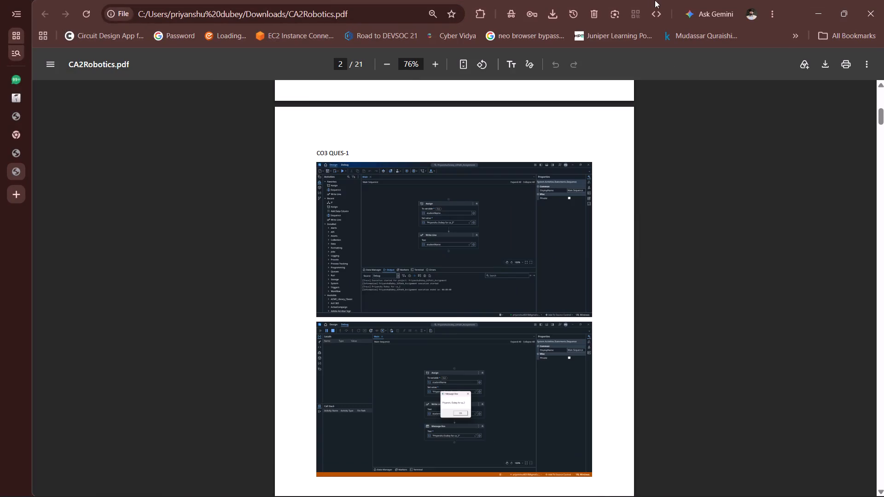
click(875, 0)
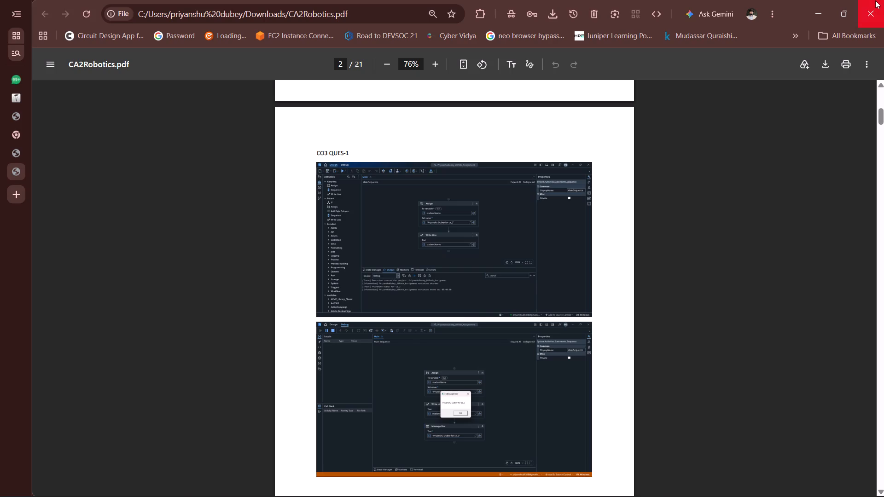
Minimise Word, reopen Google Chrome with the previously closed tabs restored, and close both CA2Robotics.pdf tabs.
click(849, 0)
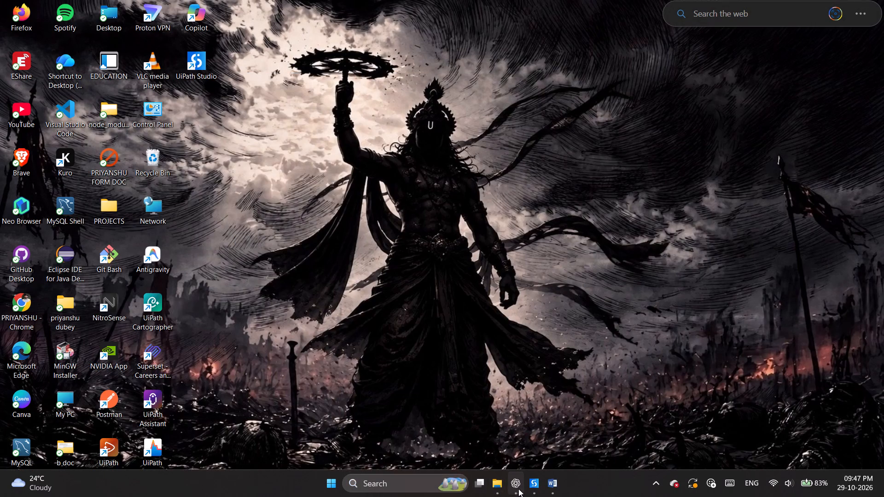
double_click(25, 312)
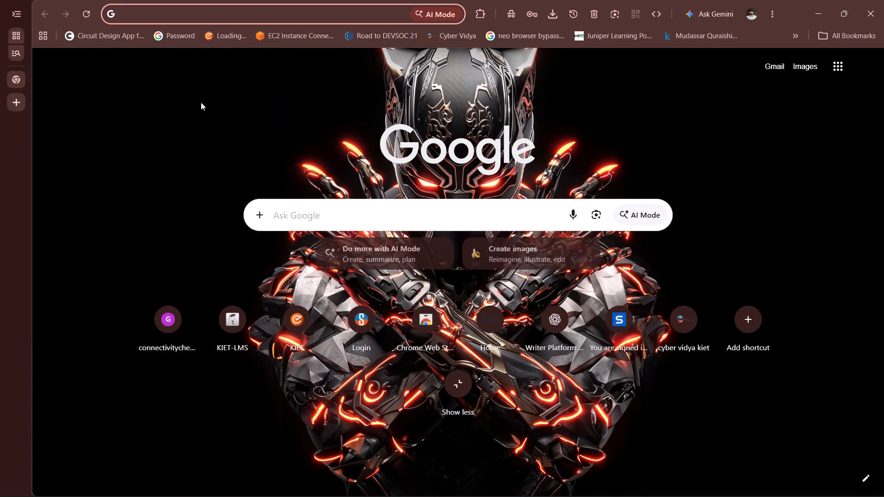
key(ctrl+shift+t)
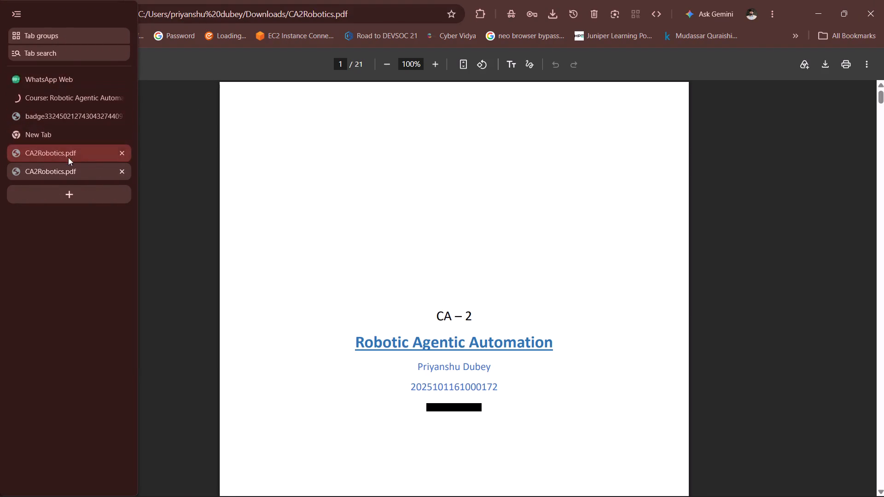
click(123, 170)
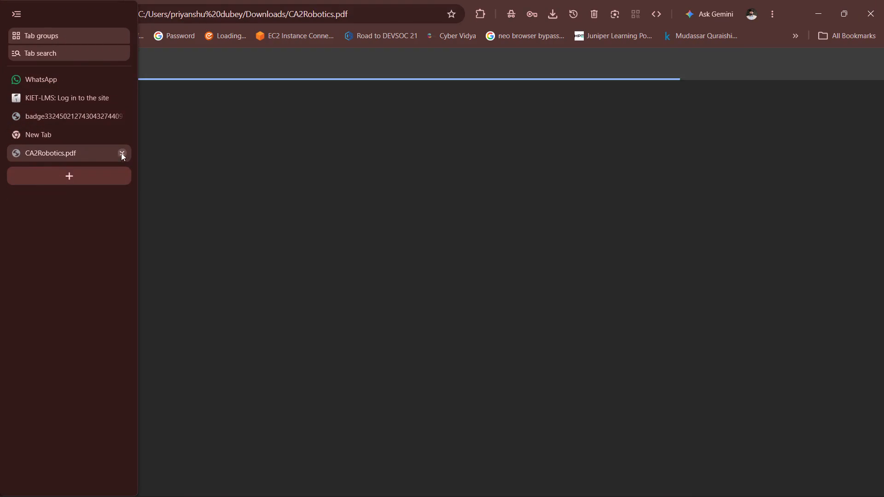
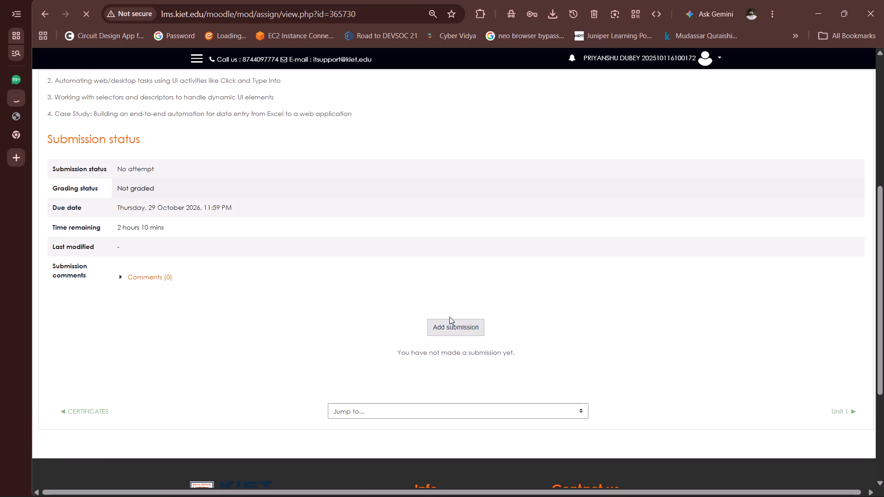
click(451, 324)
scroll(317, 251, up, 3)
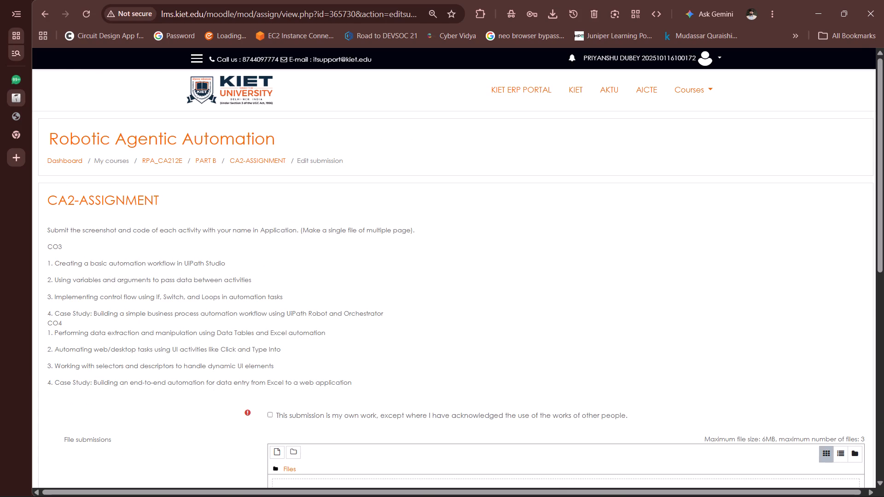
Accept the statement that the submission is the student's own work.
scroll(271, 383, down, 2)
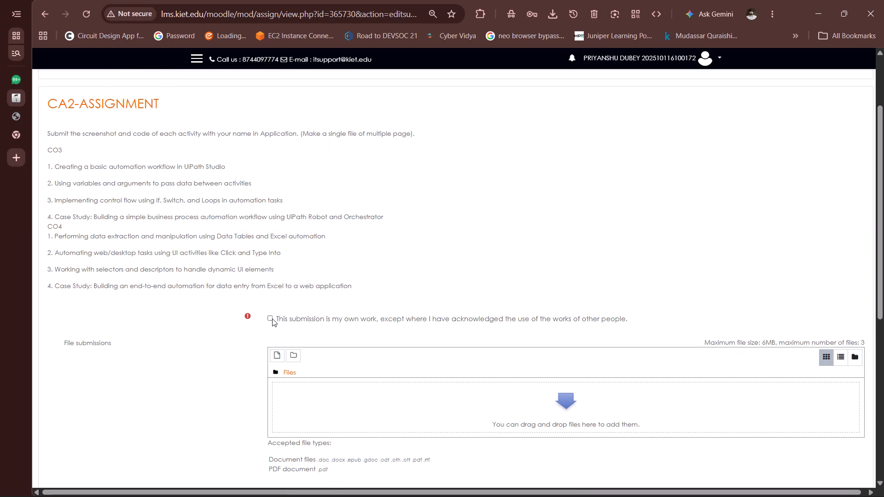
click(272, 318)
Upload the CA2Robotics PDF from the Downloads folder to the file submissions area.
click(371, 412)
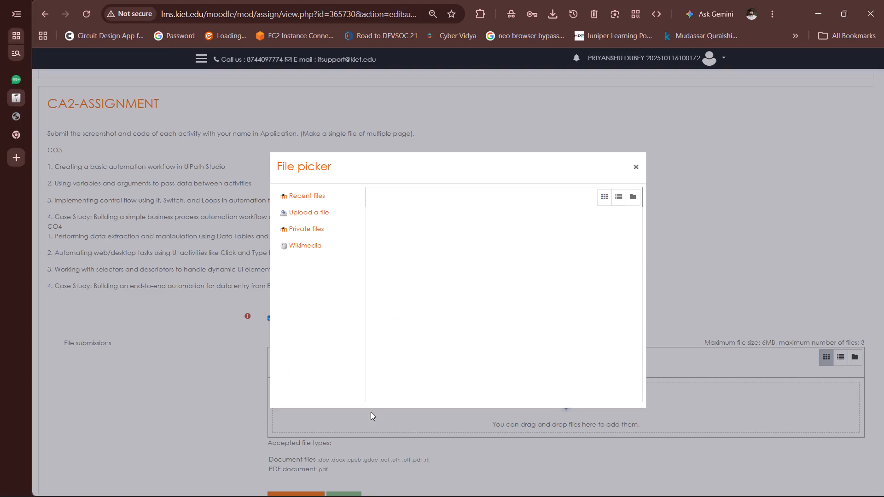
click(396, 240)
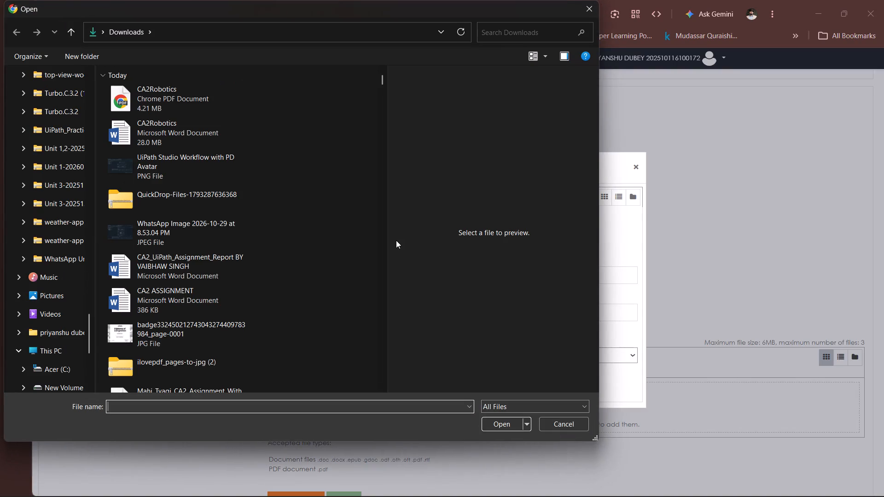
click(164, 104)
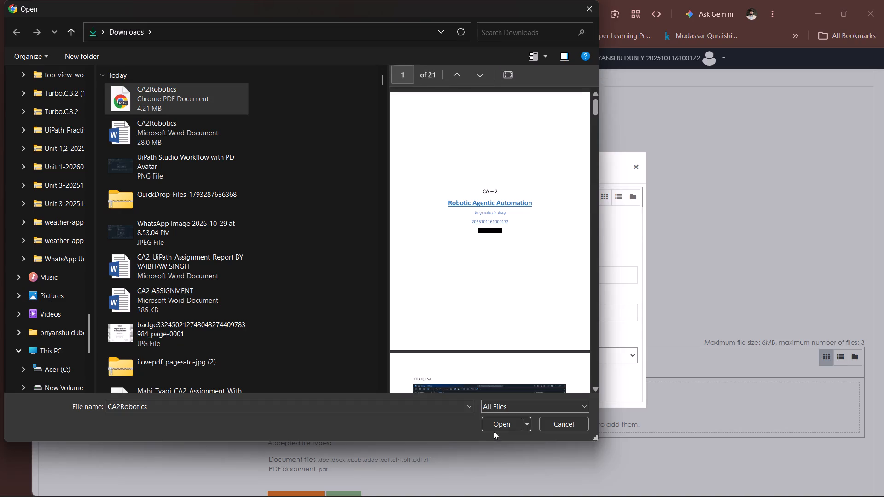
click(494, 421)
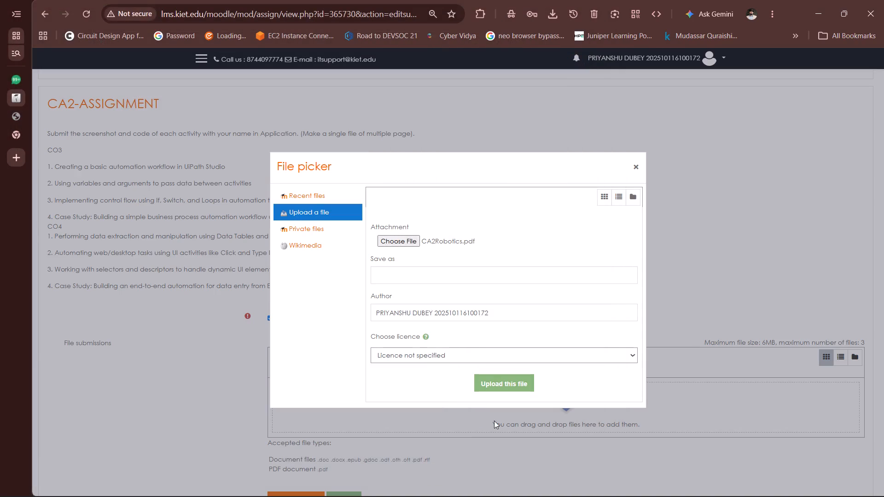
click(518, 387)
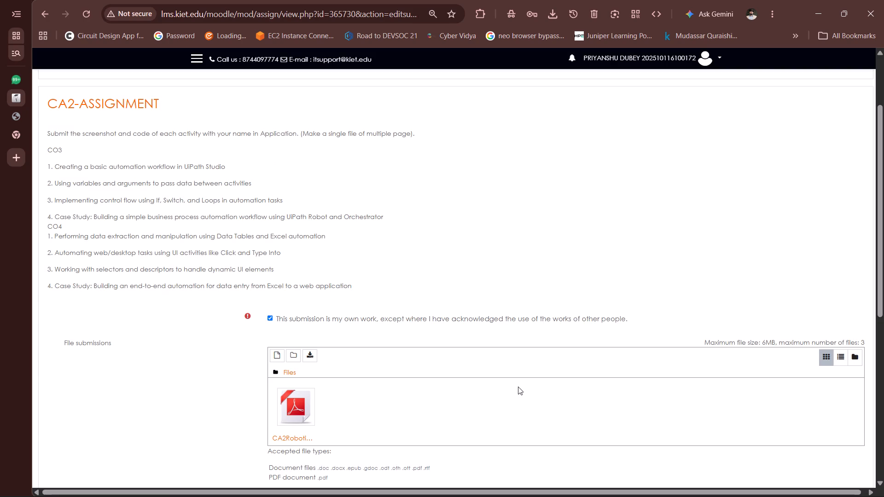
Save the CA2-ASSIGNMENT submission and review its submission status.
scroll(518, 387, down, 2)
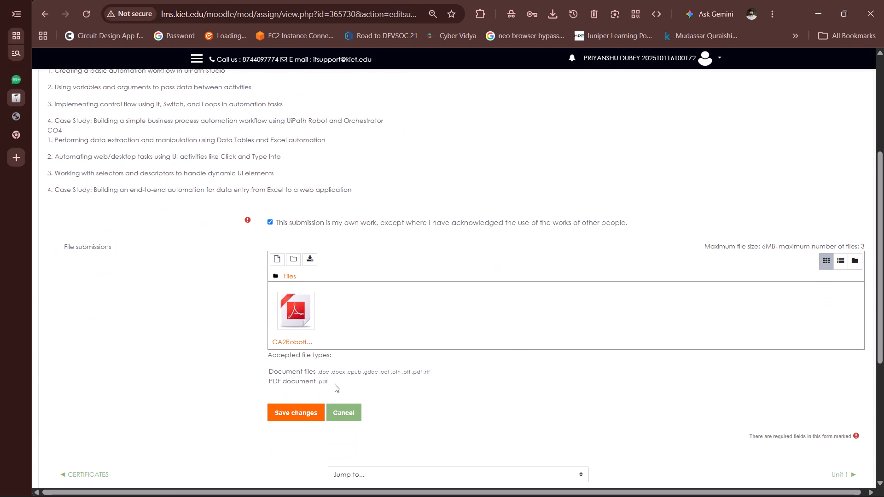
click(304, 413)
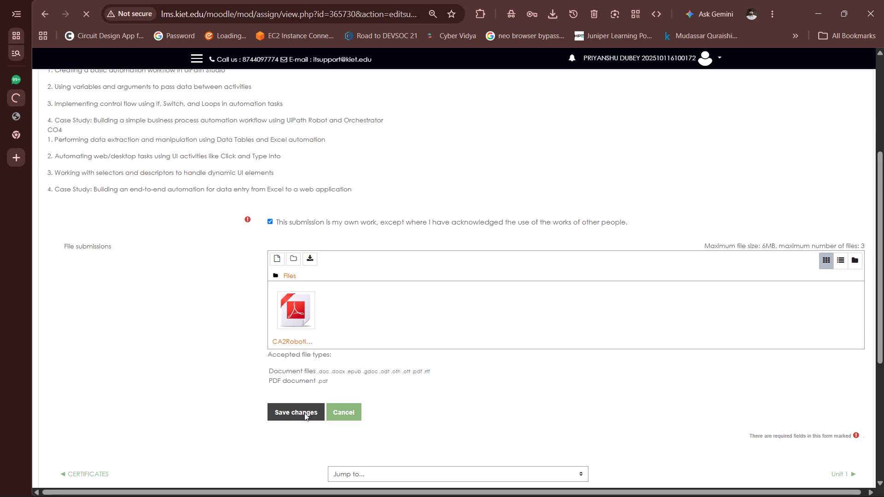
scroll(304, 413, down, 1)
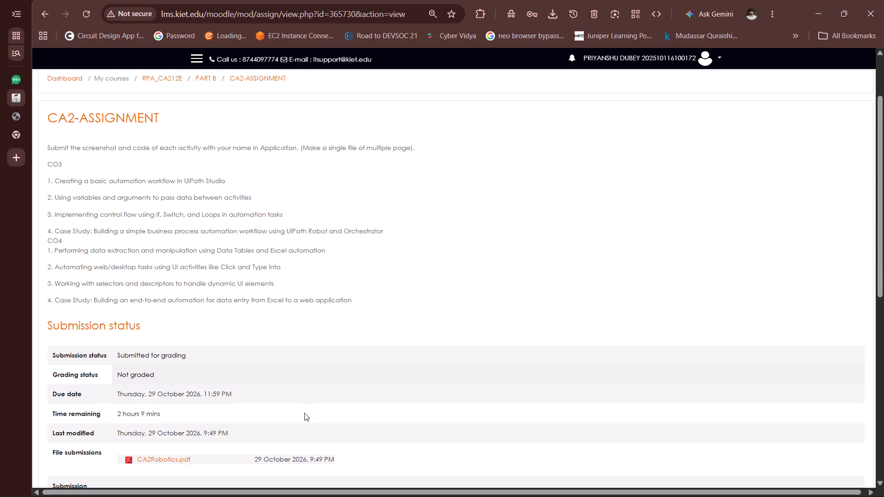
scroll(304, 413, down, 2)
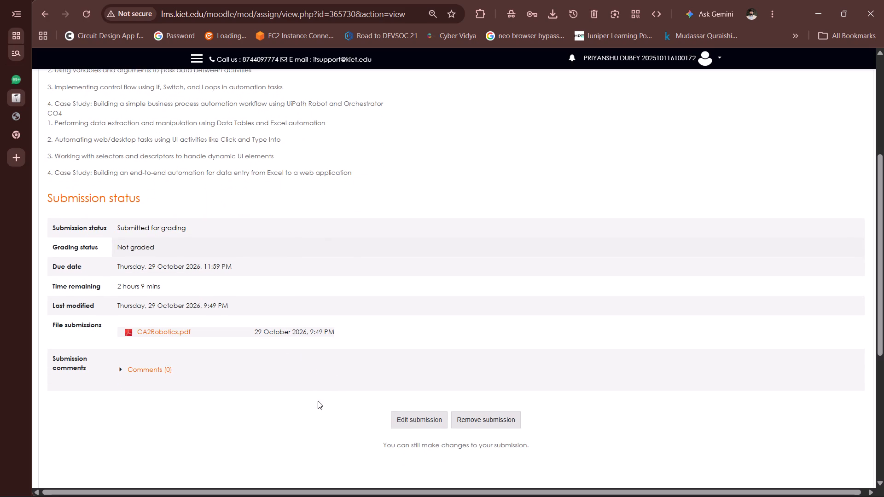
scroll(253, 387, down, 4)
scroll(253, 387, up, 9)
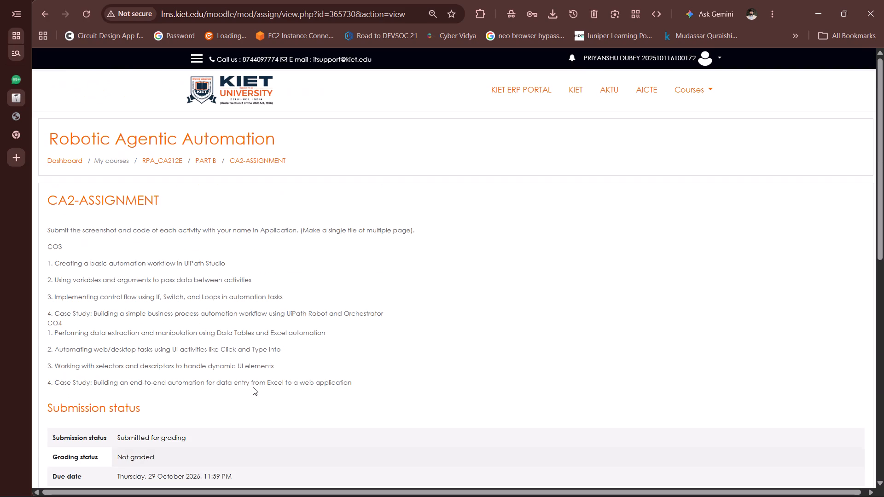
Close both Google Chrome windows and the Microsoft Edge window.
key(alt+F4)
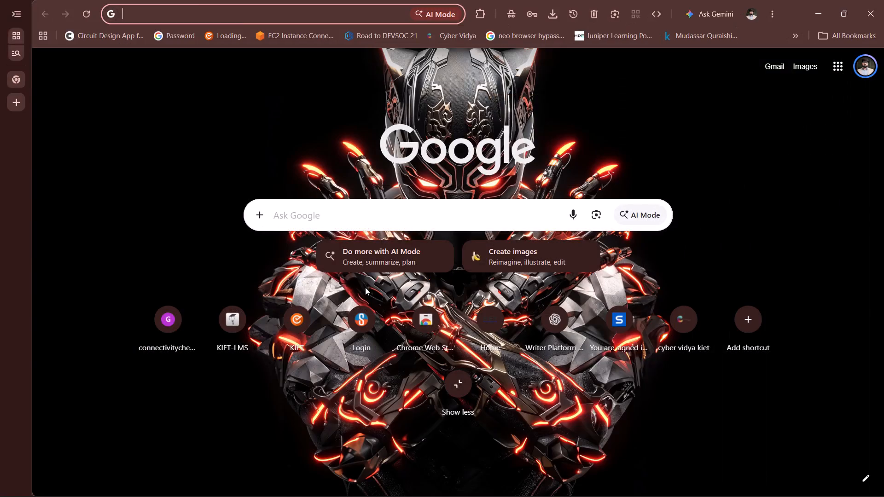
key(alt+F4)
key(alt+F4)
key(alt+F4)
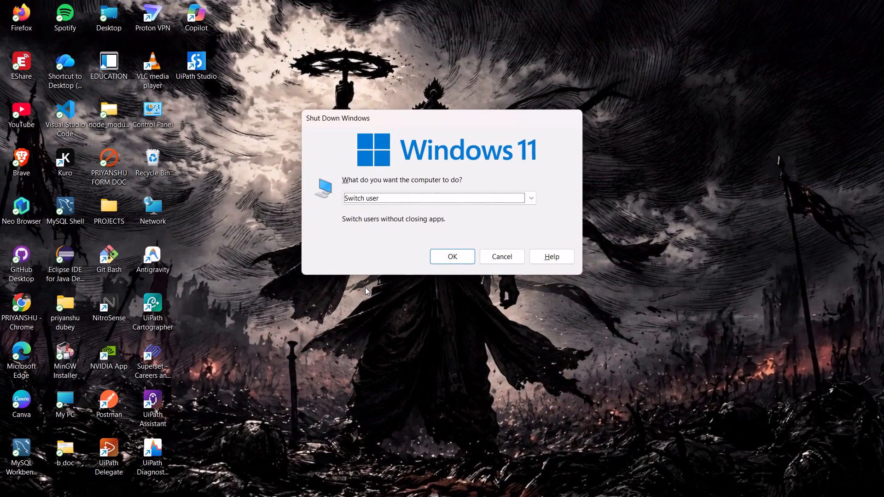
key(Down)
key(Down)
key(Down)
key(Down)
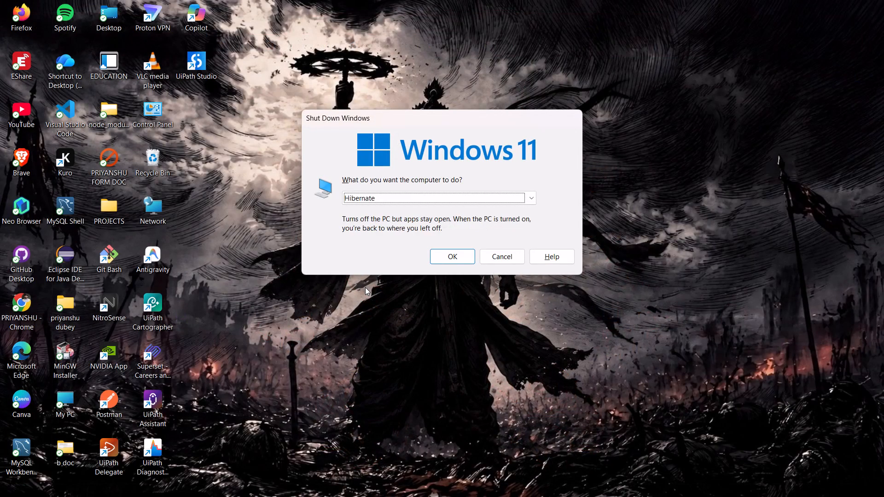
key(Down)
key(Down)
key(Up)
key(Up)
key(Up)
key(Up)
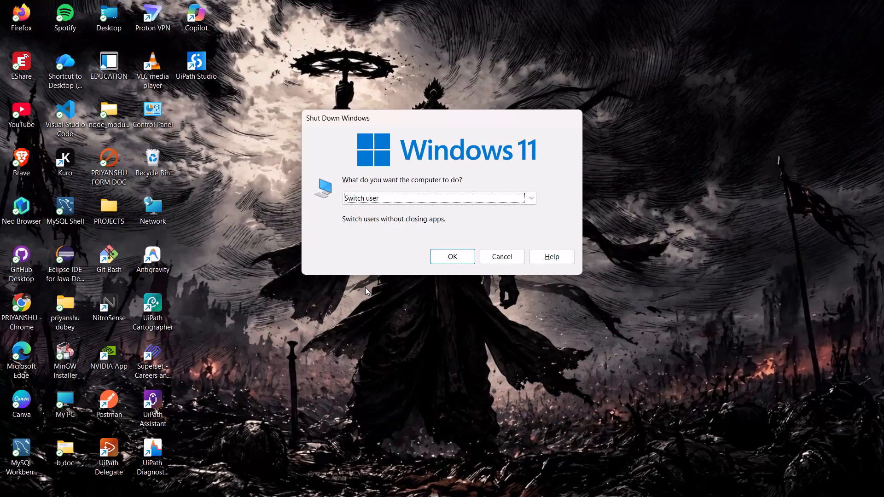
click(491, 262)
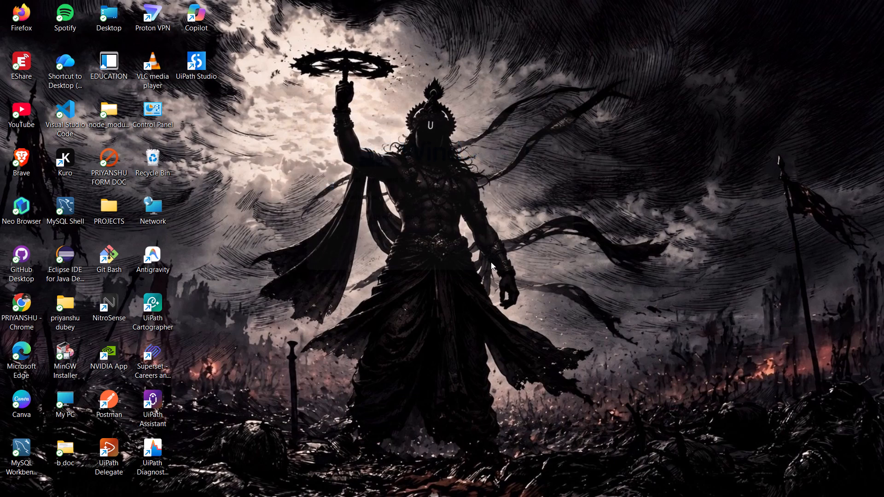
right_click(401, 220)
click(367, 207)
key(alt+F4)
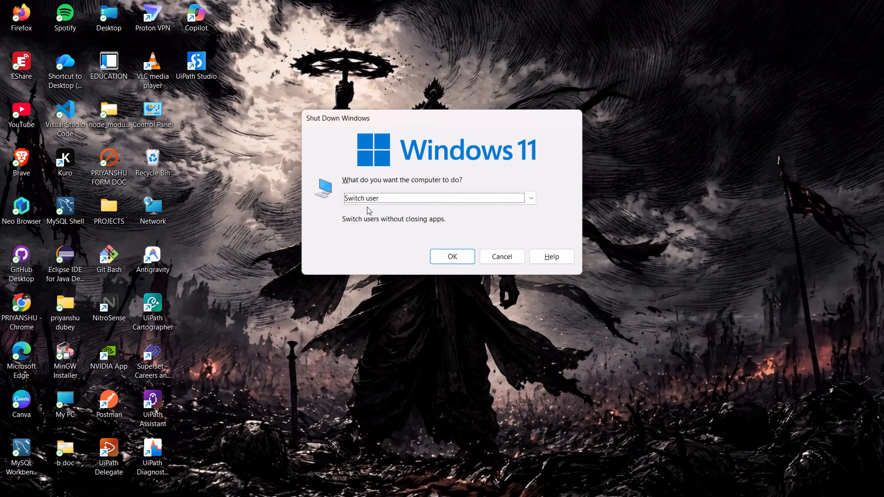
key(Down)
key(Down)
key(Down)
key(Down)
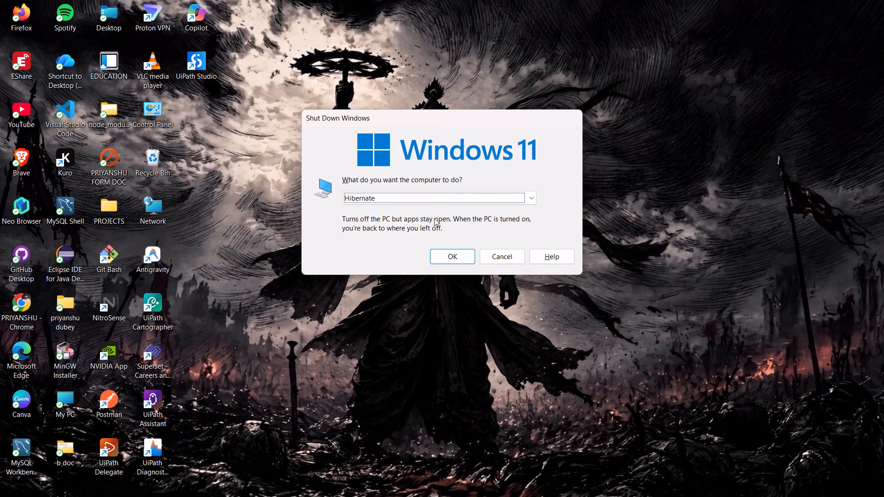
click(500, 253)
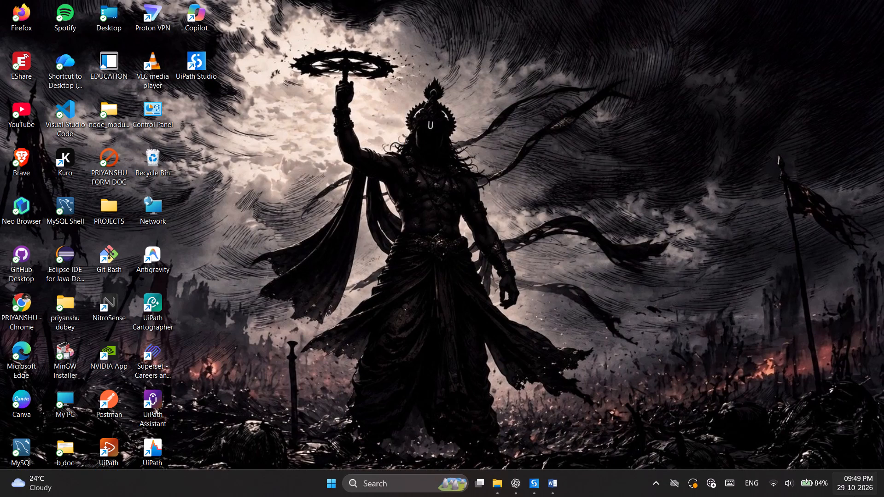
Turn off the computer's Wi-Fi and return to the desktop.
click(785, 487)
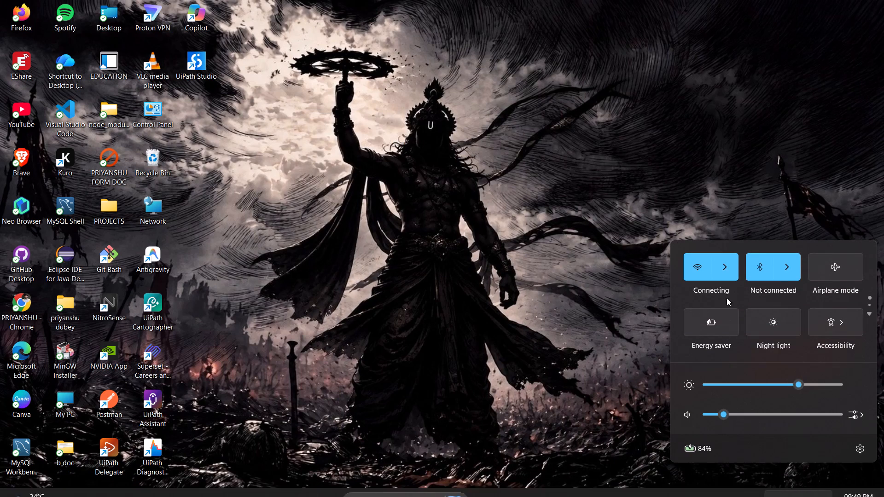
click(726, 273)
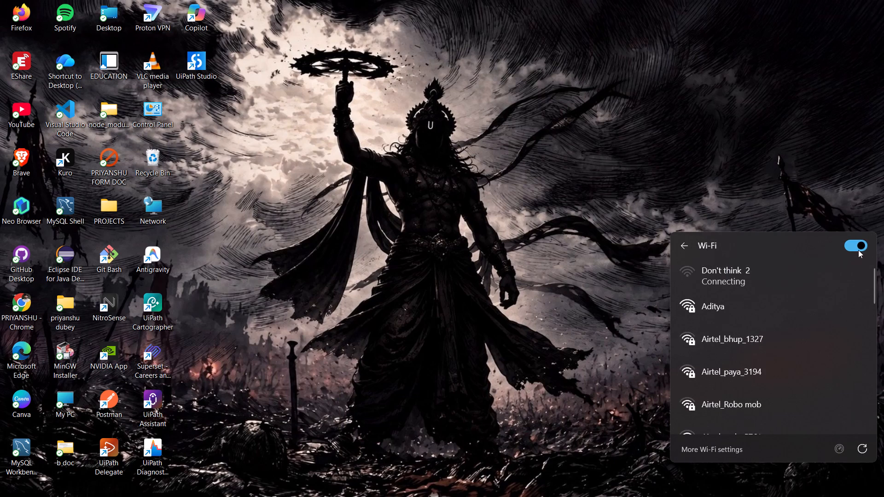
click(859, 248)
drag(461, 356, 481, 496)
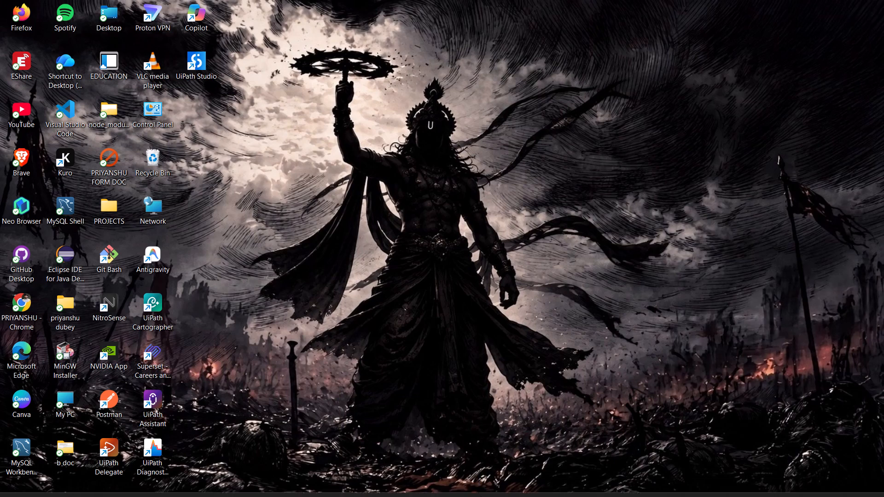
click(484, 293)
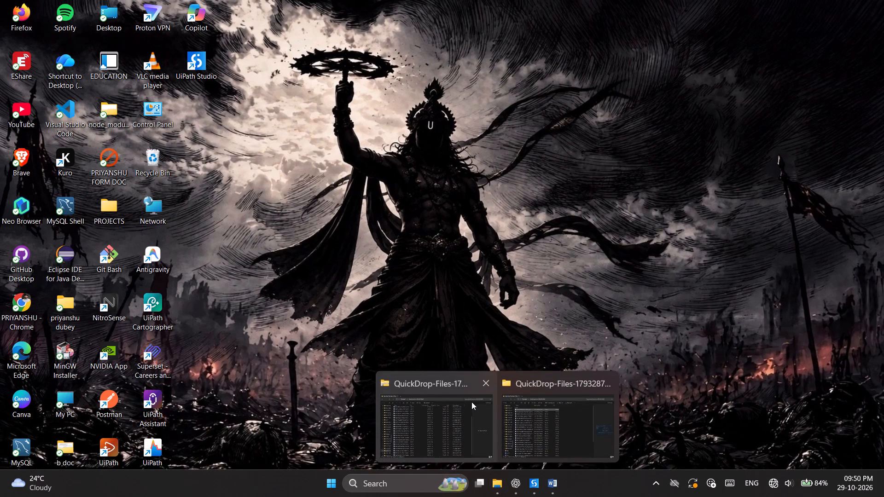
Bring up the Shut Down Windows dialog from the desktop.
key(alt+F4)
key(alt+F4)
key(alt+F4)
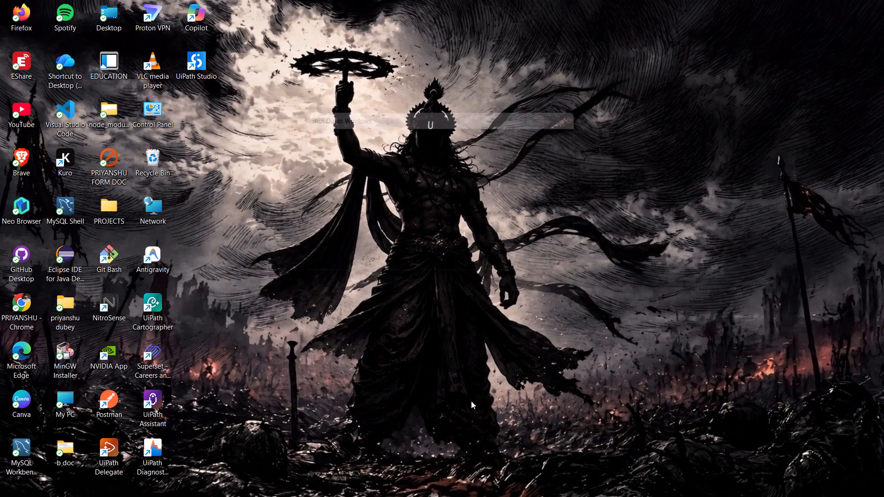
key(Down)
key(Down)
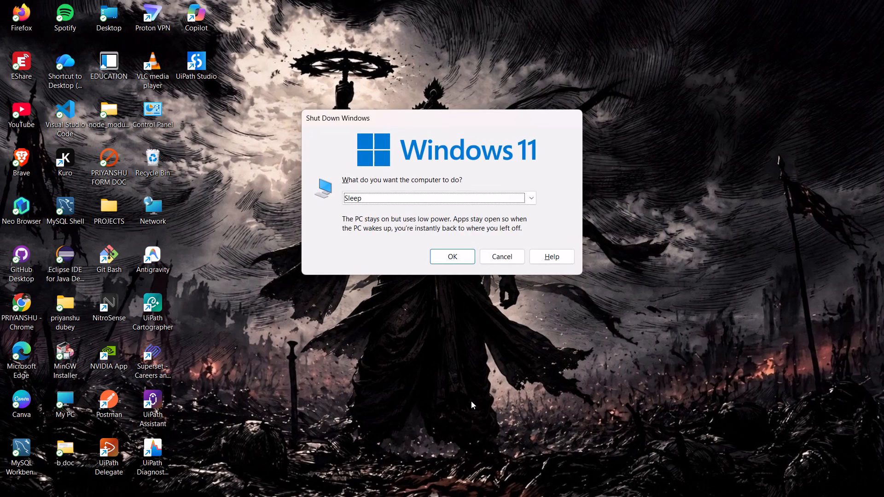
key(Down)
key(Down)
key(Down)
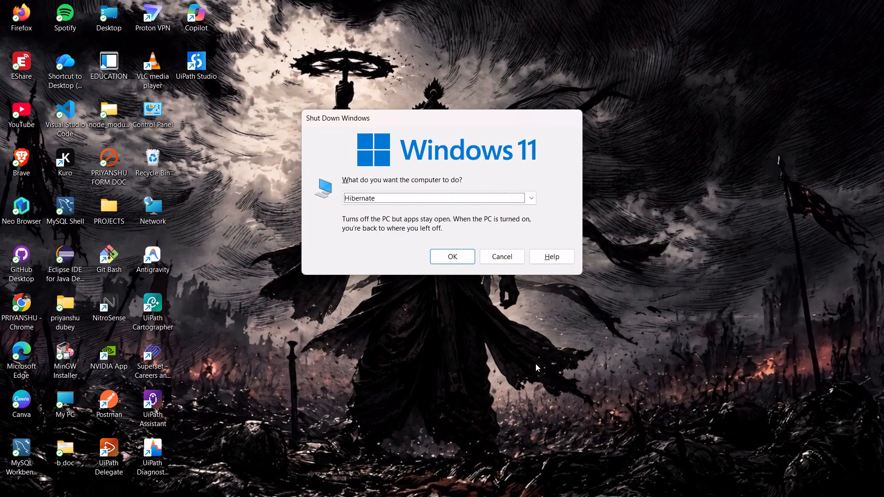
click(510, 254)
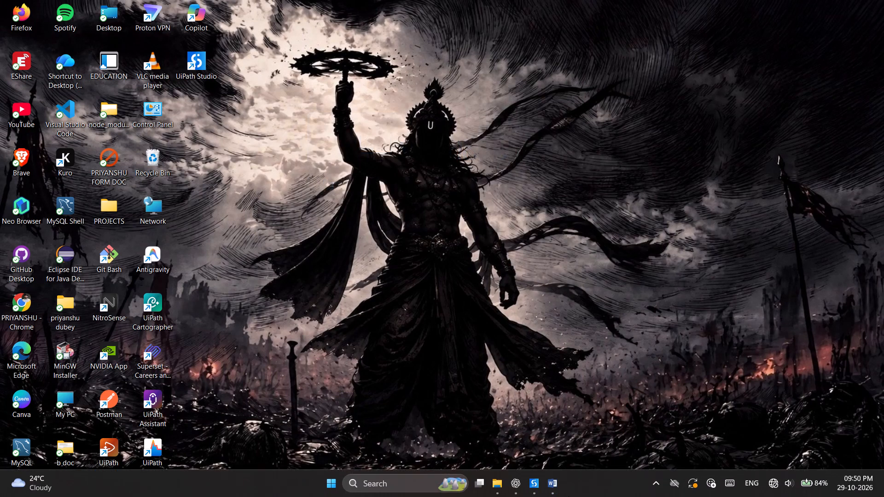
Close the Word window from the desktop without saving the changes to CA2Robotics.
right_click(553, 483)
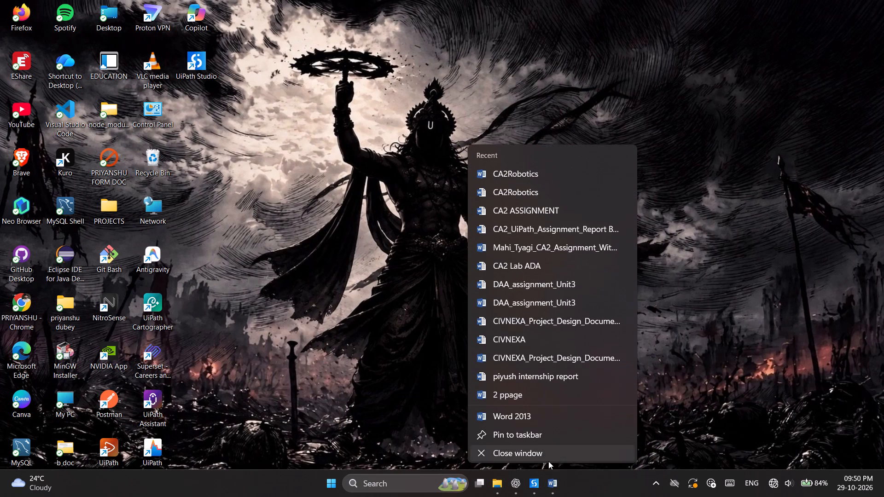
click(541, 452)
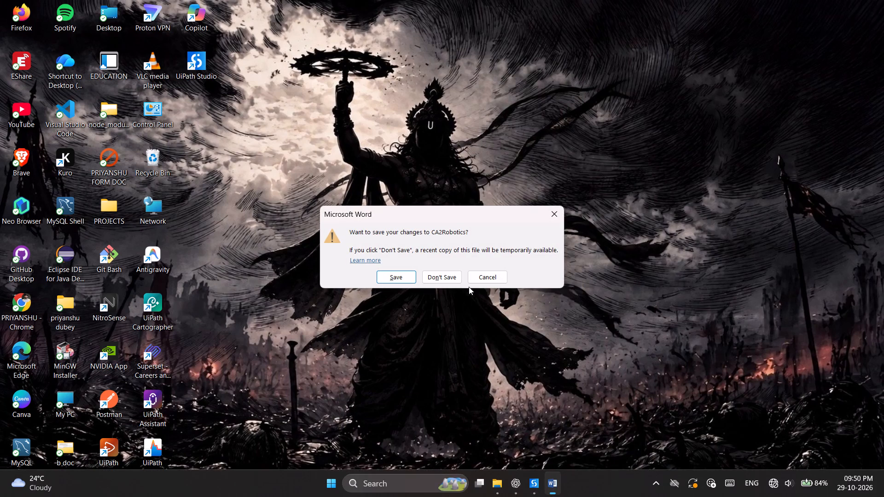
click(434, 279)
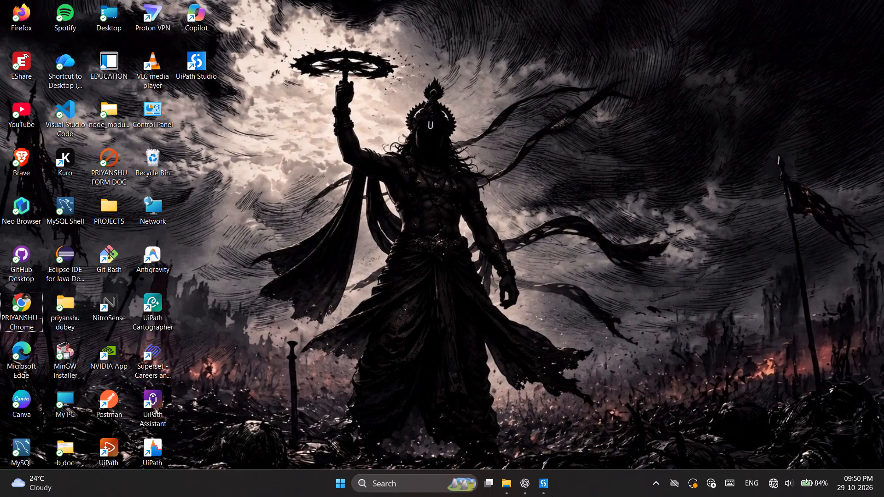